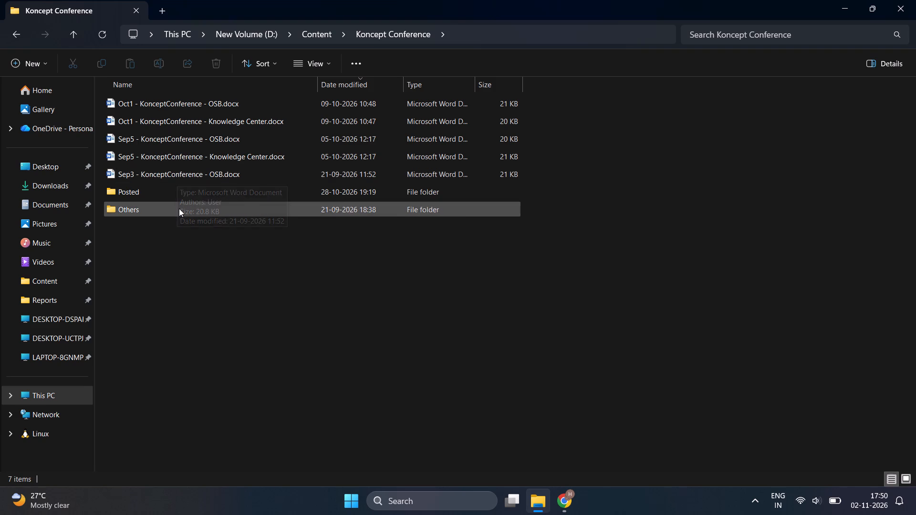
Open the Word document "Sep5 - KonceptConference - Knowledge Center.docx" from the Koncept Conference folder.
double_click(213, 161)
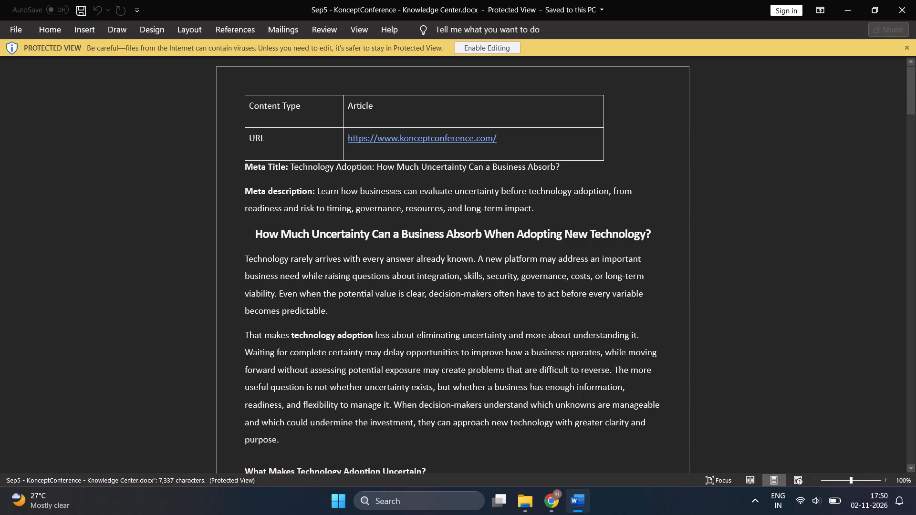
Switch the document's page display to a white background with dark text.
click(363, 25)
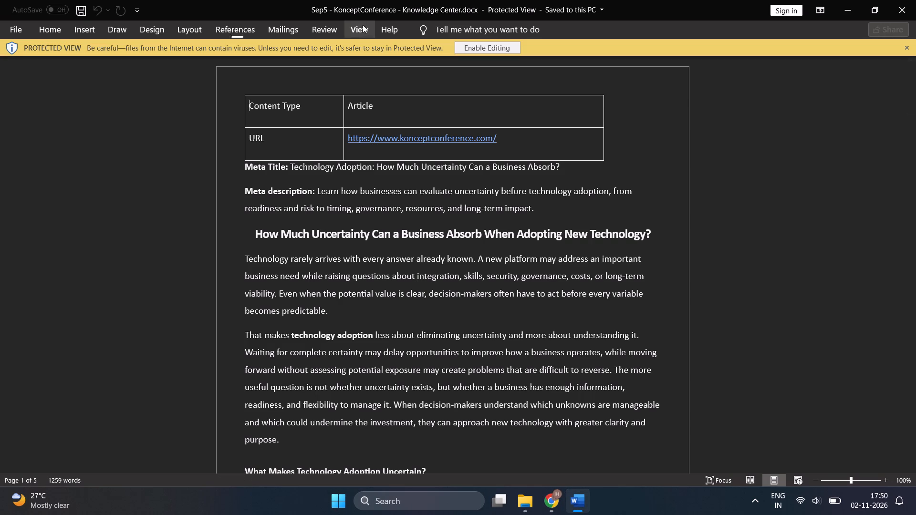
click(205, 61)
click(451, 287)
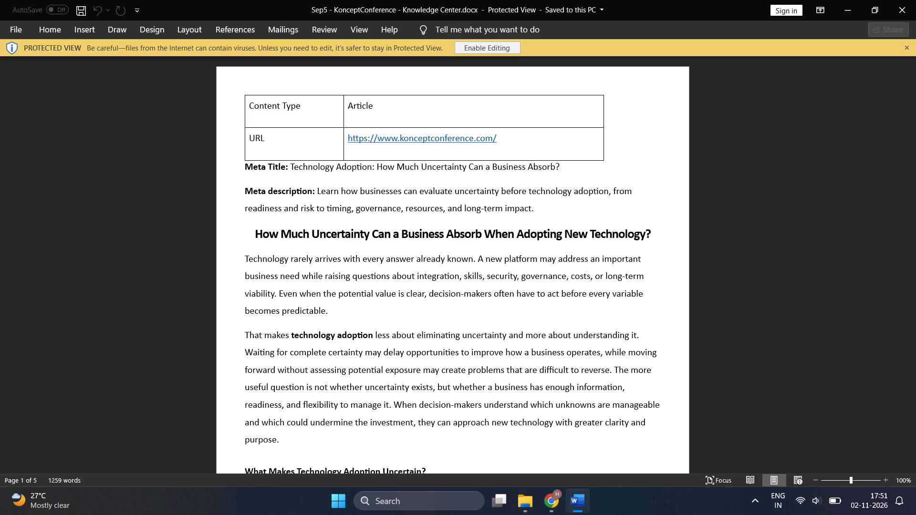
Read through the technology adoption article, examining its section headings, paragraphs and bullet lists.
scroll(461, 190, down, 7)
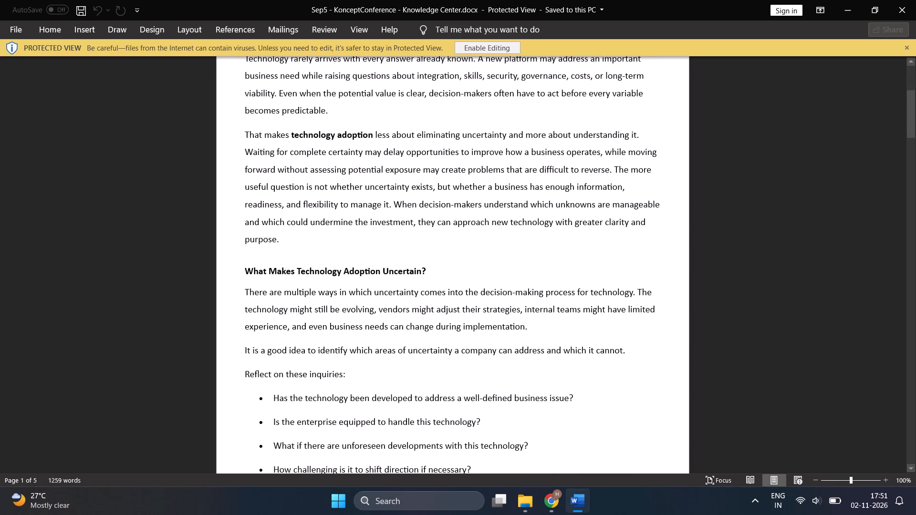
scroll(454, 171, down, 7)
scroll(454, 171, down, 16)
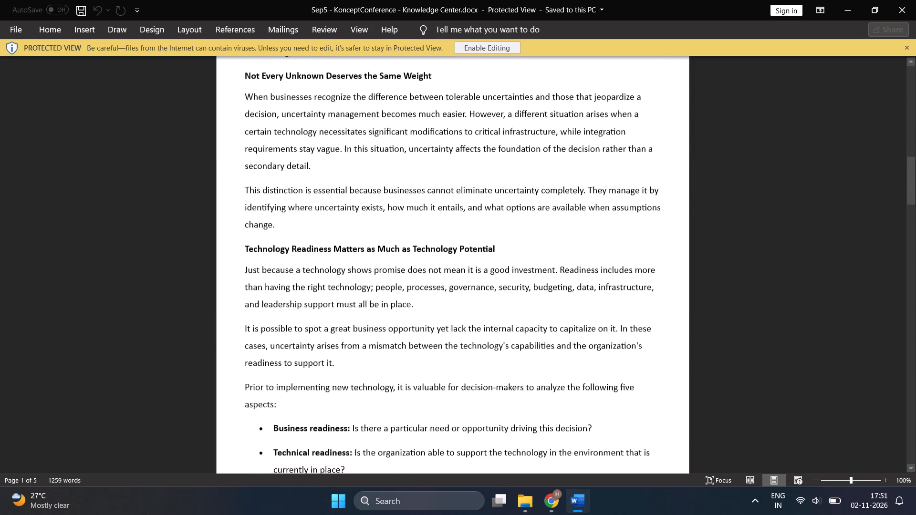
scroll(454, 171, down, 9)
scroll(454, 171, down, 20)
scroll(454, 171, down, 3)
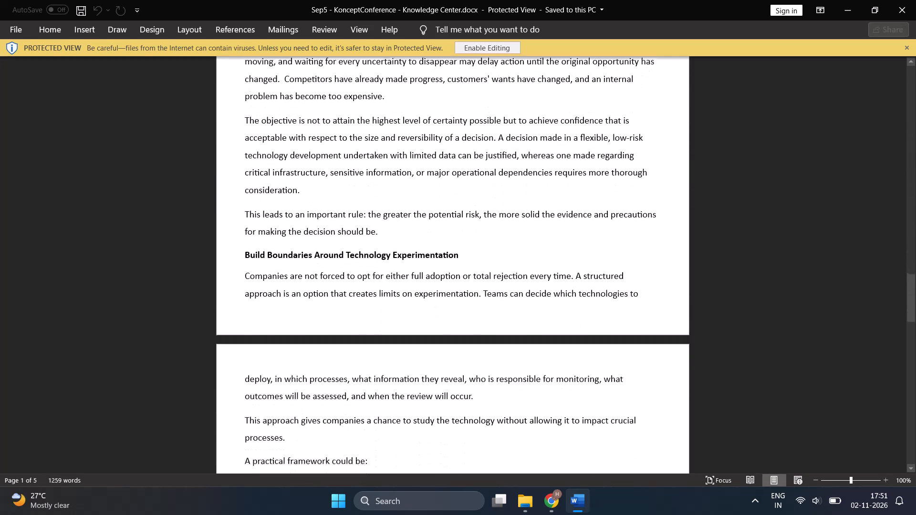
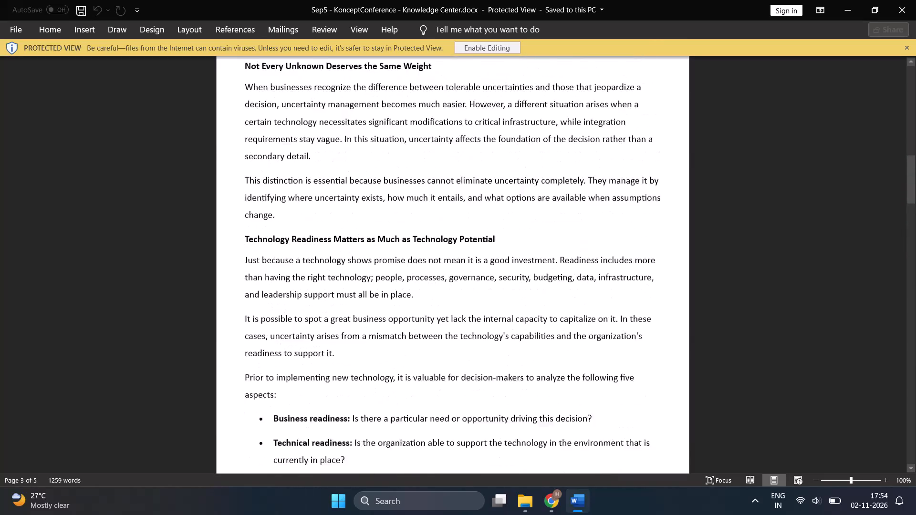
Return to the beginning of the article to view its content table, meta title, meta description and main heading.
scroll(375, 209, up, 20)
scroll(375, 209, up, 5)
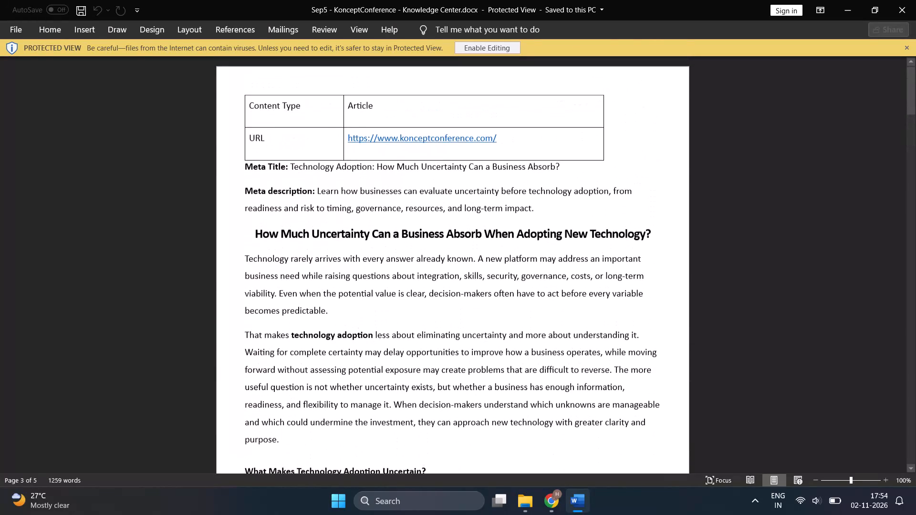
scroll(375, 209, up, 2)
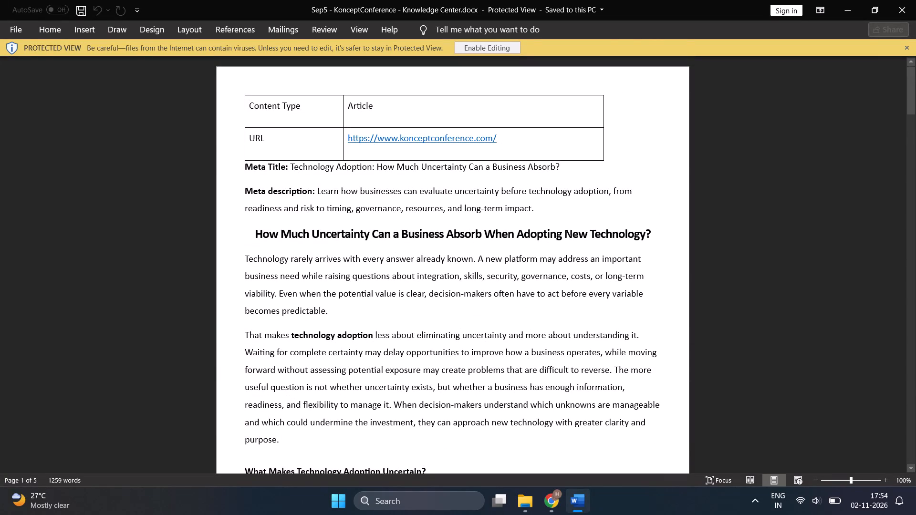
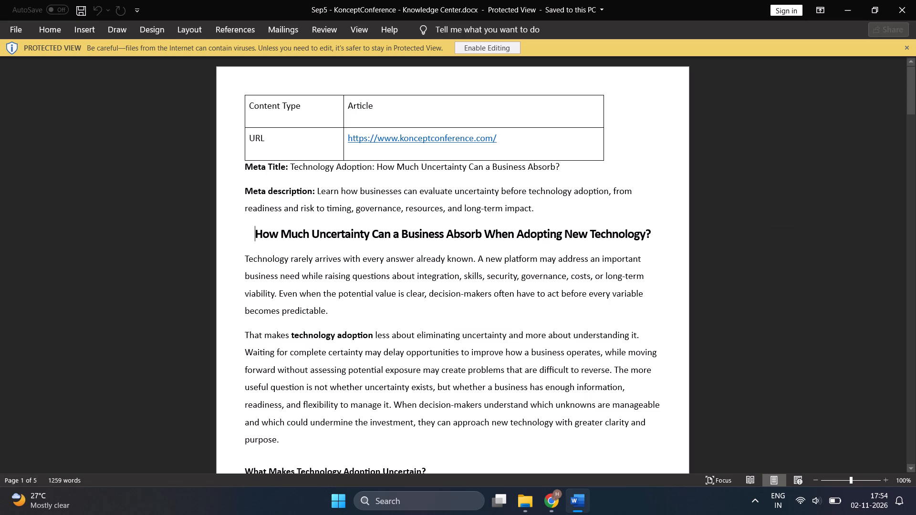
Copy the article body from the paragraph starting "Technology rarely arrives" through the end of the Final Thought section.
drag(246, 260, 628, 514)
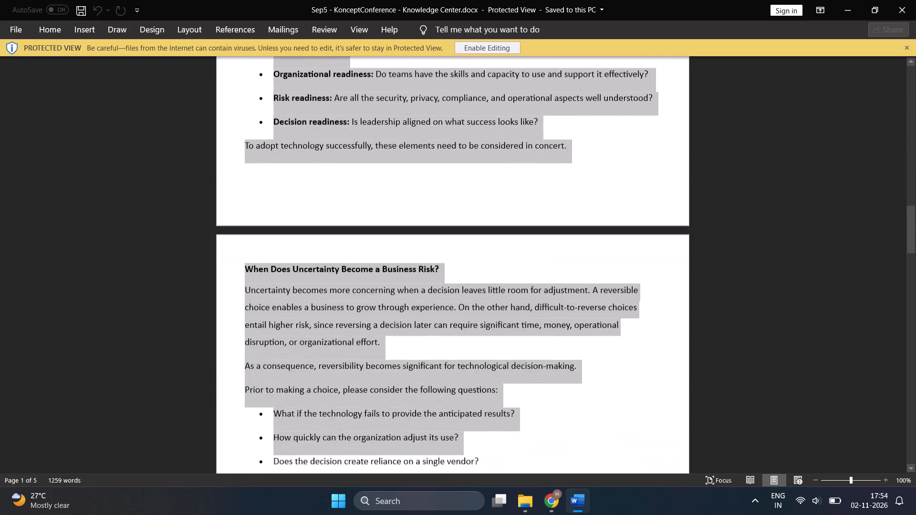
drag(628, 514, 621, 397)
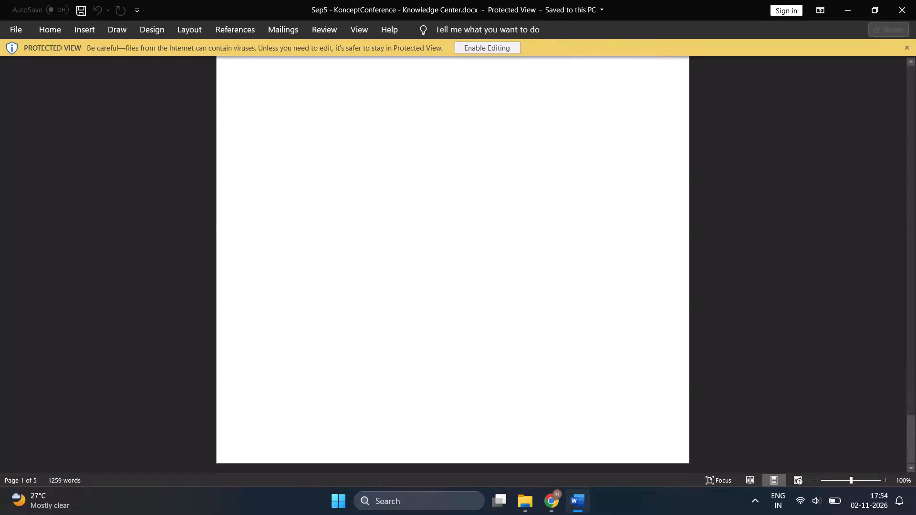
drag(621, 397, 625, 406)
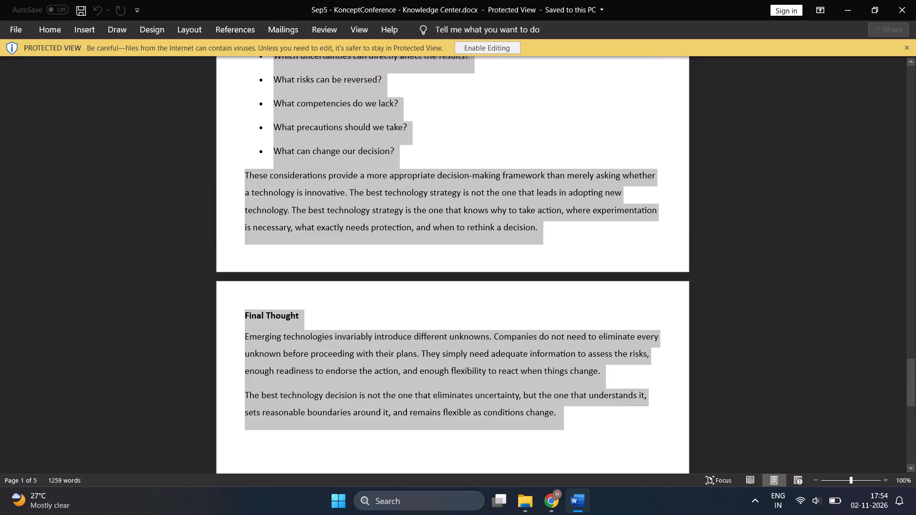
drag(625, 406, 625, 407)
key(ctrl+c)
key(ctrl+c)
key(ctrl+c)
Switch to the text-html.com converter in Chrome and paste the copied article body into its empty visual text editor.
key(alt+Tab)
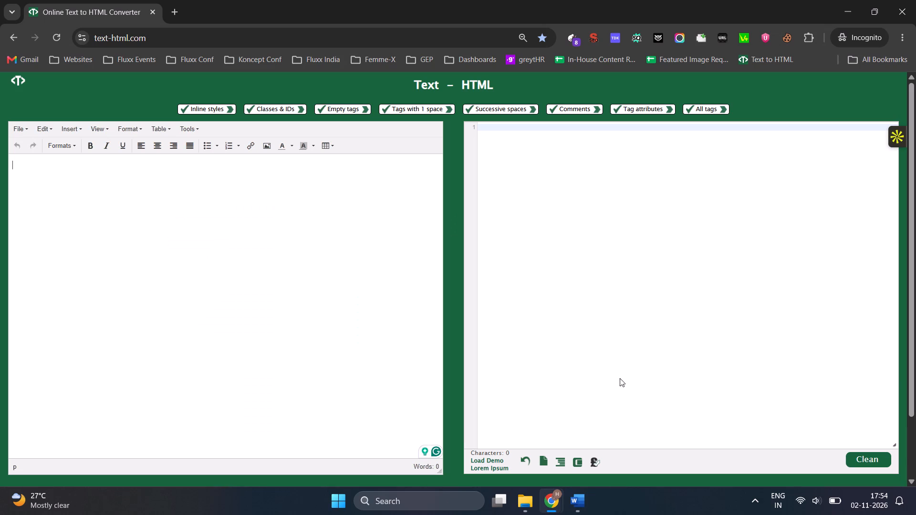
ctrl+click(290, 219)
key(ctrl+v)
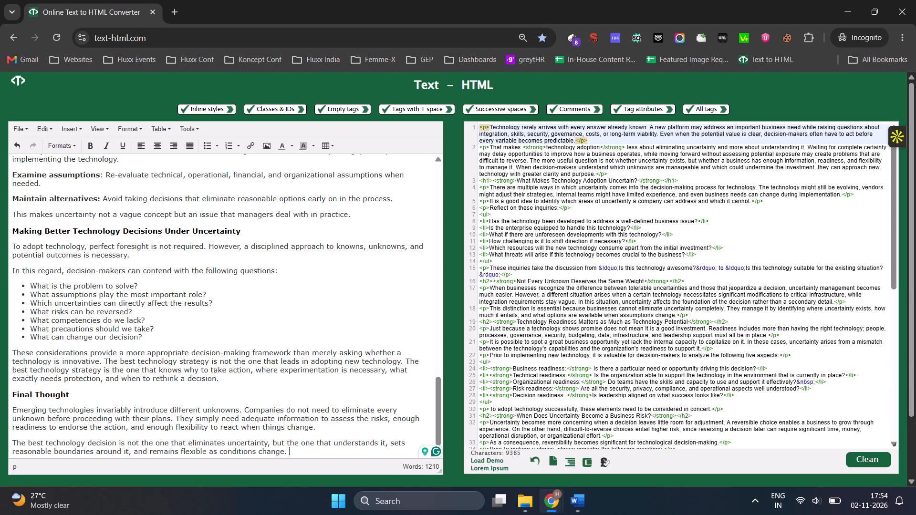
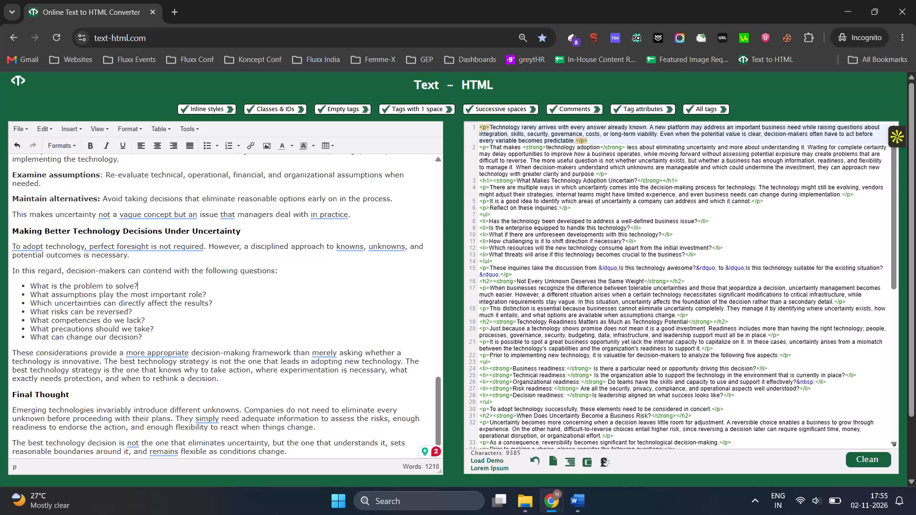
Justify the text of the entire article in the text-html.com editor.
key(ctrl+a)
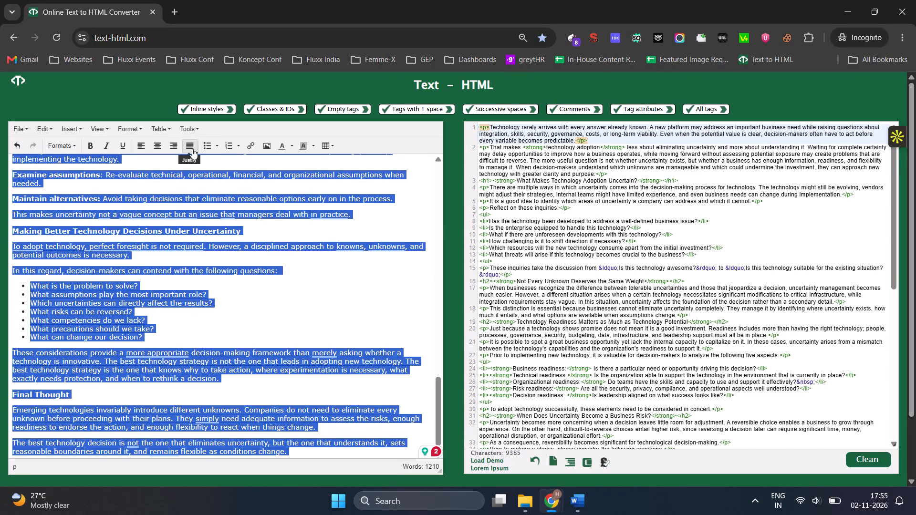
click(192, 149)
scroll(233, 317, up, 19)
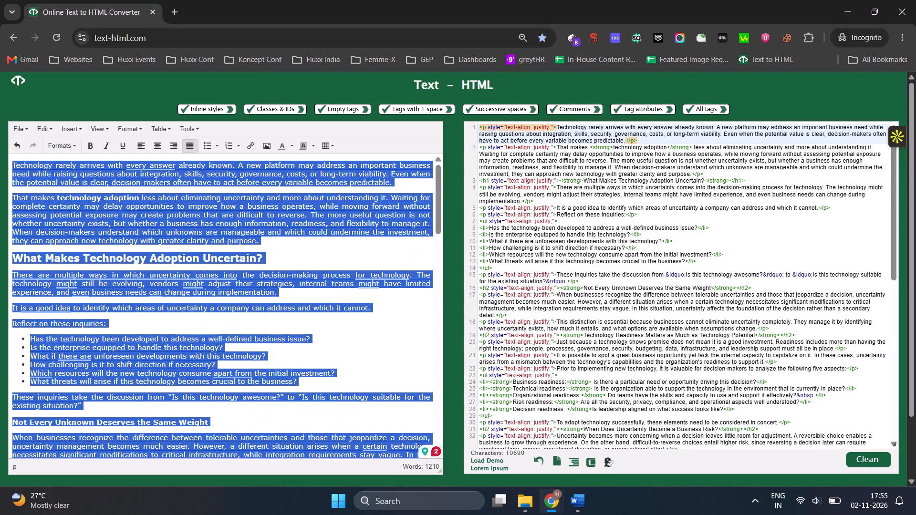
scroll(231, 323, up, 7)
click(279, 207)
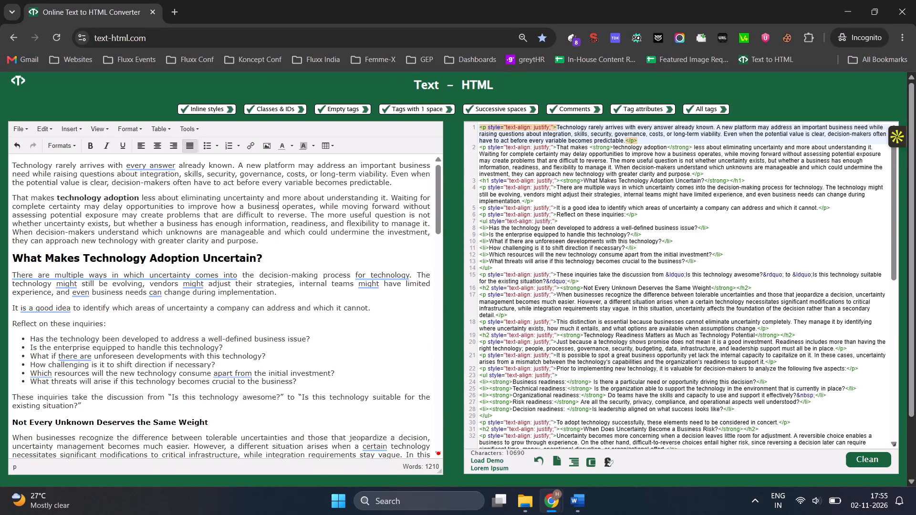
Change the heading "What Makes Technology Adoption Uncertain?" to Heading 2 and remove its bold formatting.
triple_click(232, 252)
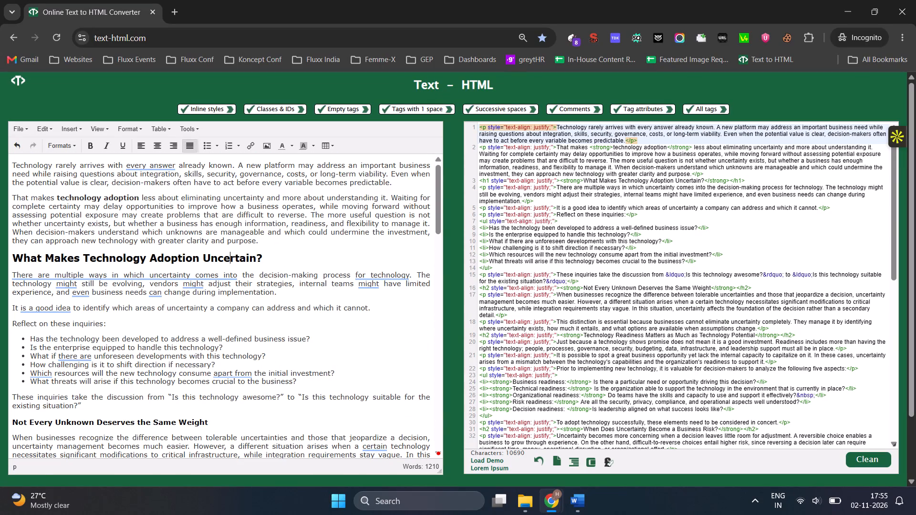
click(73, 141)
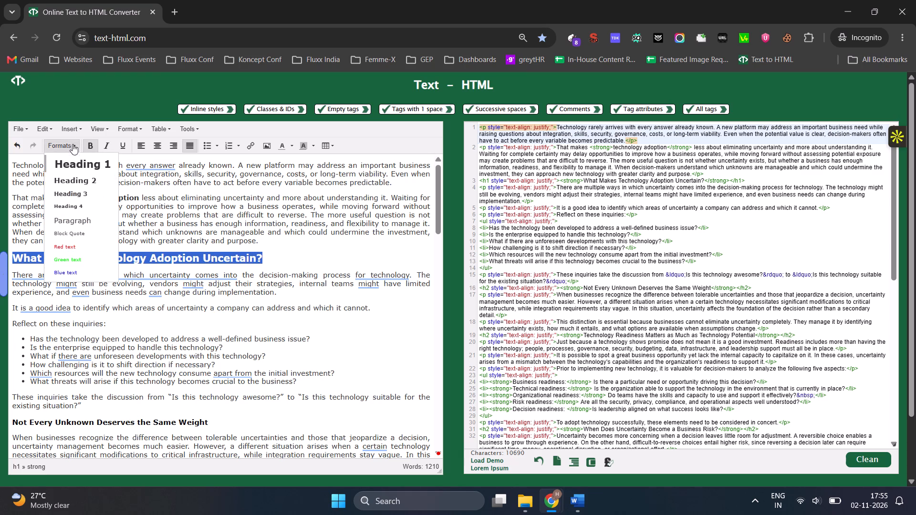
click(89, 181)
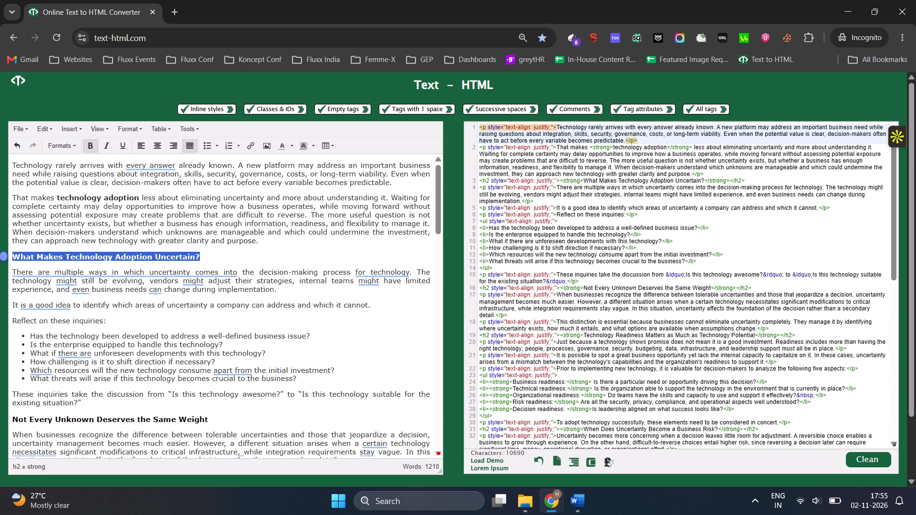
key(ctrl+b)
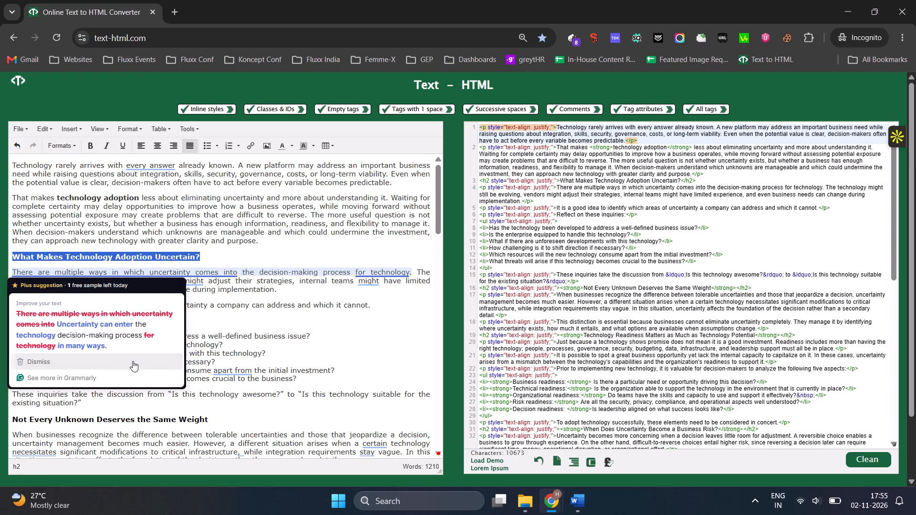
Dismiss the Grammarly suggestions on "There are multiple ways", "every answer" and "is a good idea" near the article's beginning.
click(133, 361)
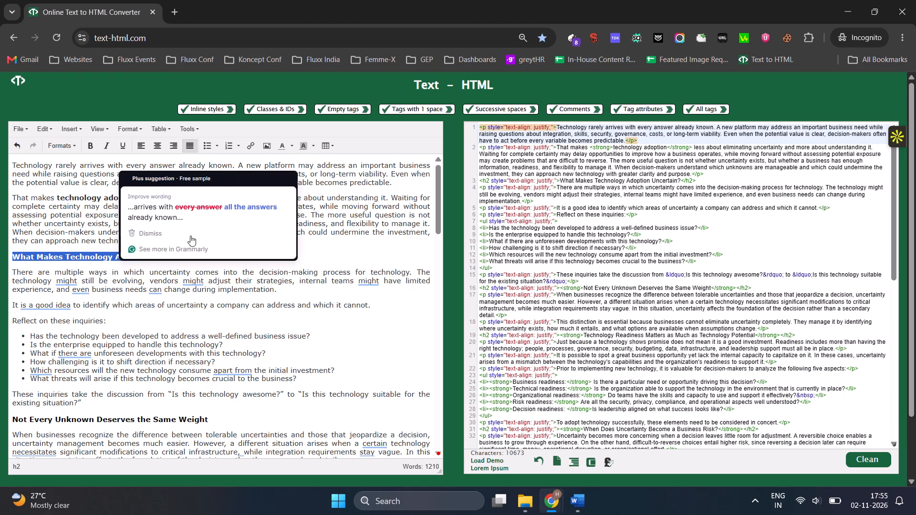
click(190, 236)
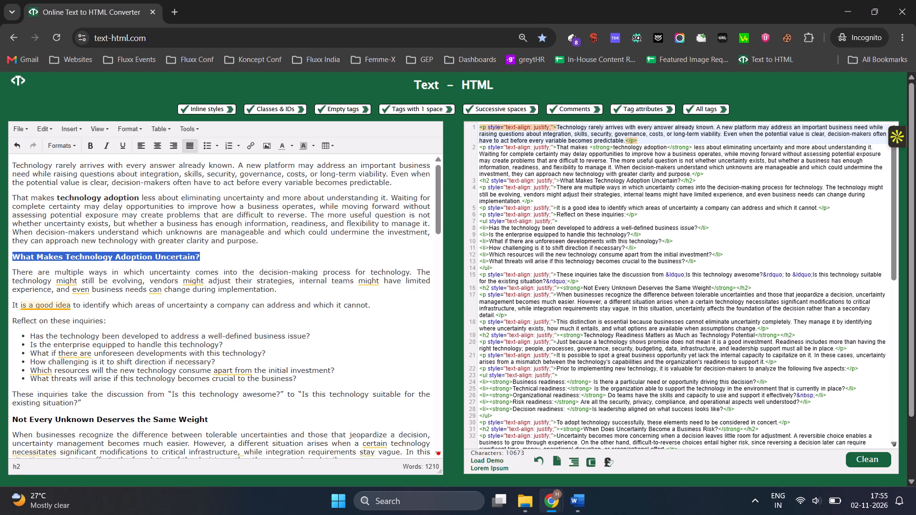
click(152, 395)
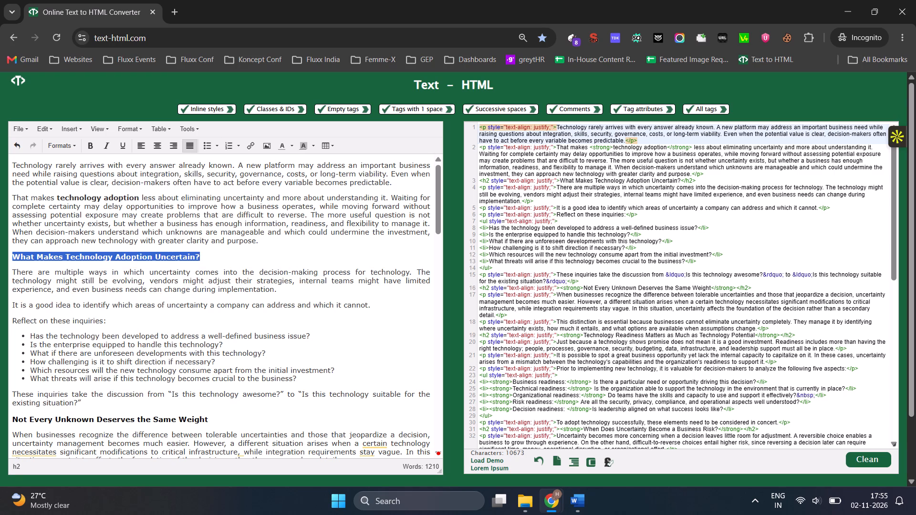
click(170, 298)
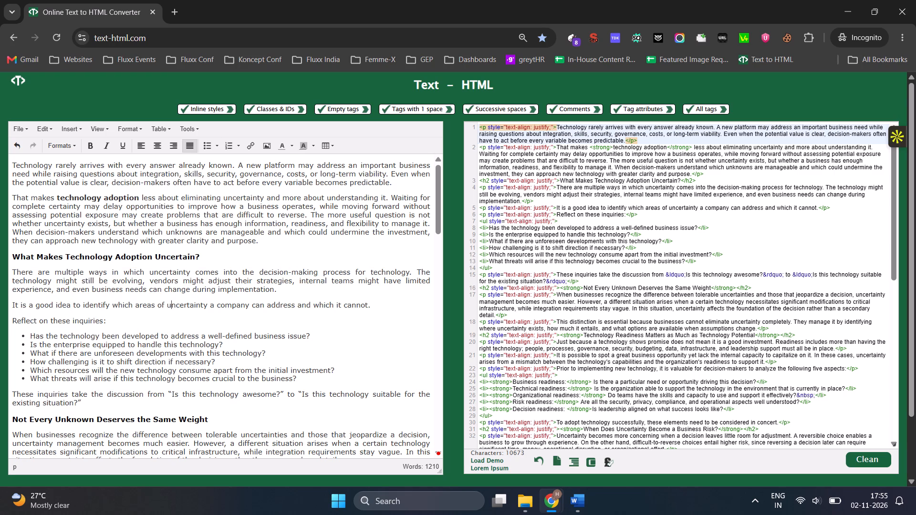
Check the heading formats of "Not Every Unknown Deserves the Same Weight" and "Technology Readiness Matters as Much as Technology Potential".
scroll(144, 321, down, 1)
click(69, 359)
triple_click(69, 358)
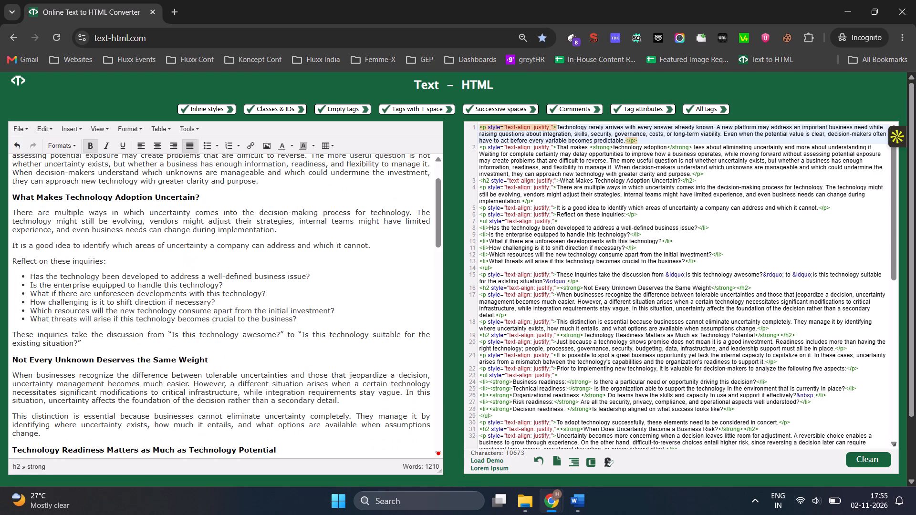
click(262, 267)
scroll(245, 285, down, 2)
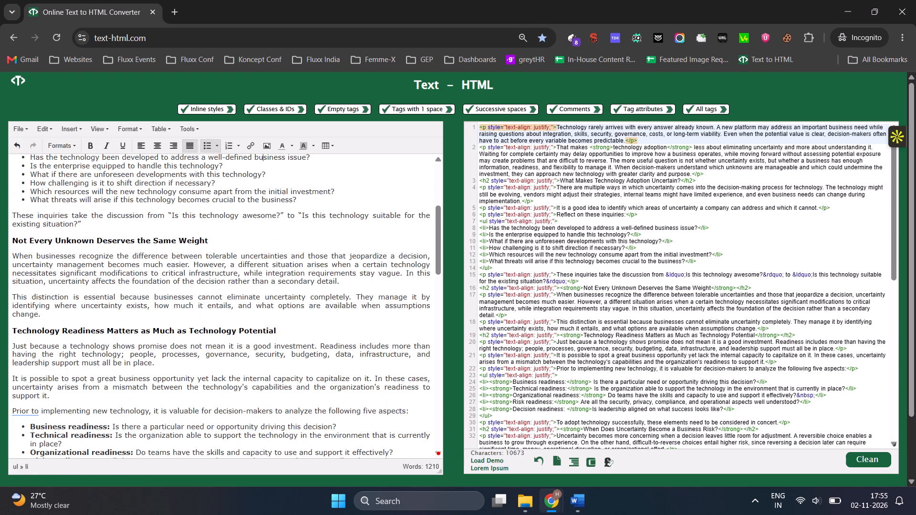
click(192, 331)
Dismiss the Grammarly suggestion on "Prior to" in the sentence introducing the five readiness aspects.
scroll(190, 331, down, 2)
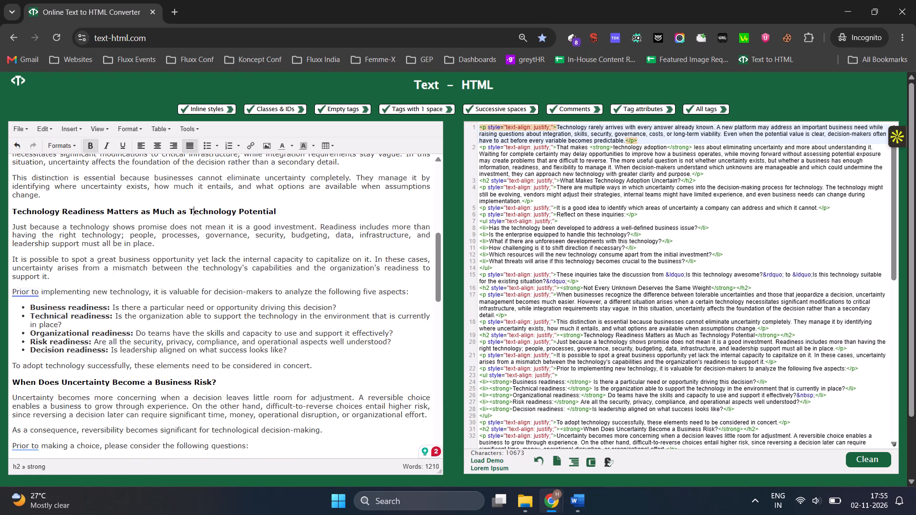
click(60, 335)
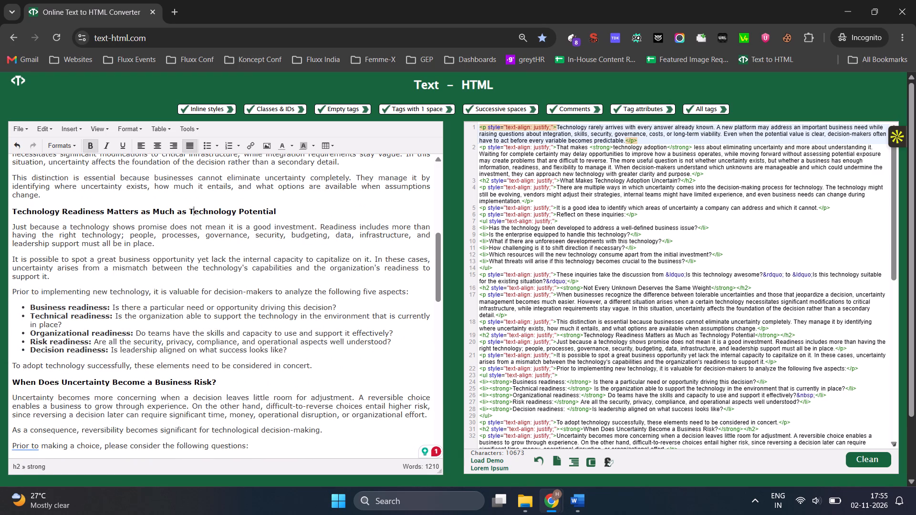
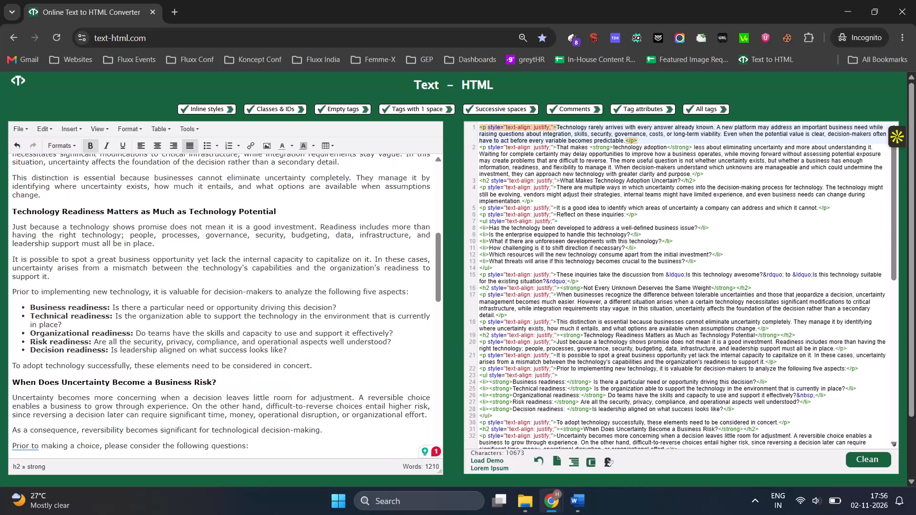
Remove the bold formatting from the headings "Not Every Unknown Deserves the Same Weight" and "Technology Readiness Matters as Much as Technology Potential".
scroll(185, 309, down, 1)
click(156, 324)
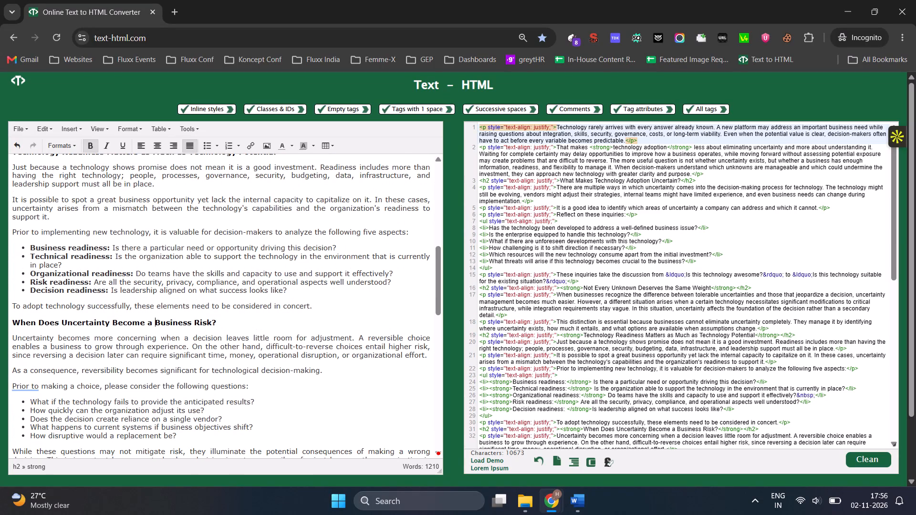
scroll(155, 323, up, 4)
click(178, 392)
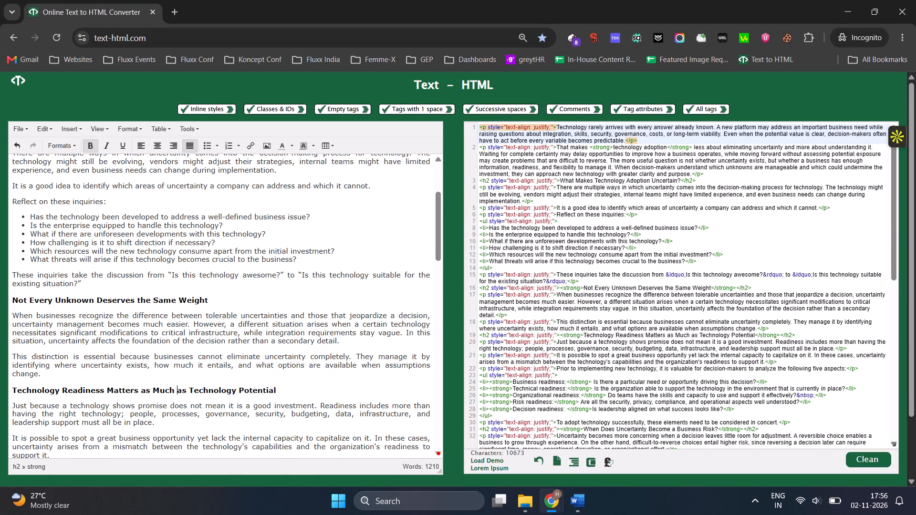
click(164, 302)
scroll(164, 302, up, 3)
click(168, 261)
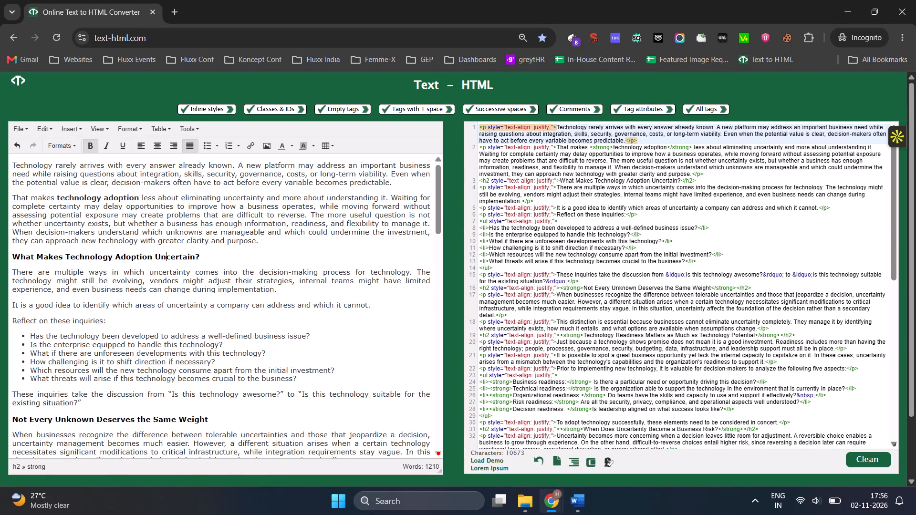
scroll(162, 272, down, 2)
triple_click(169, 303)
key(ctrl+b)
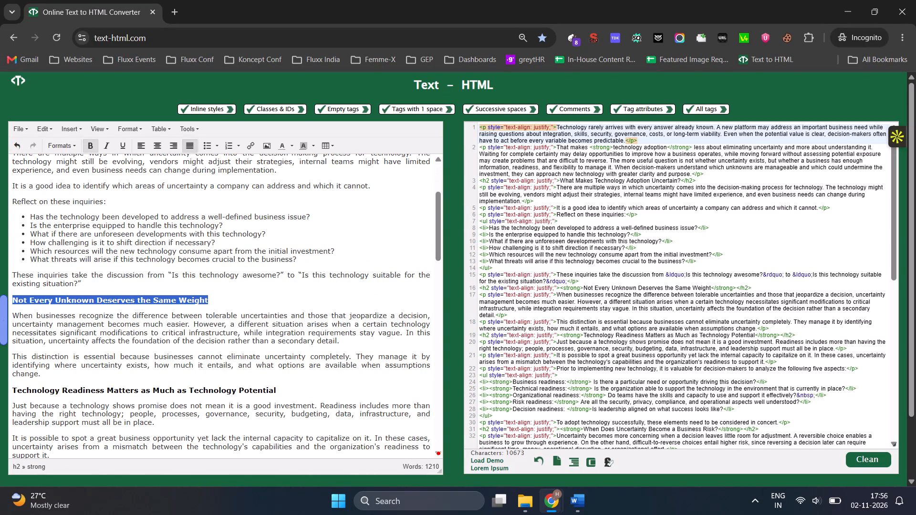
triple_click(178, 392)
key(ctrl+b)
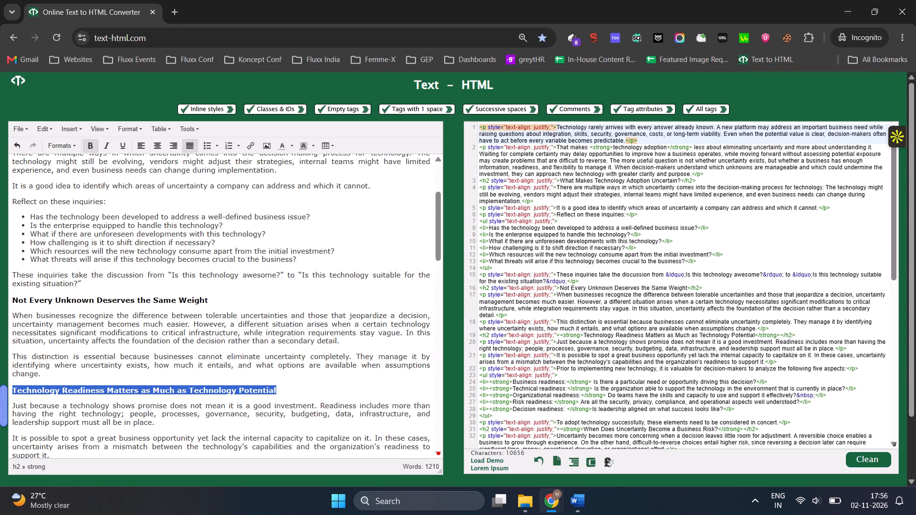
Remove the bold formatting from the heading "When Does Uncertainty Become a Business Risk?".
scroll(156, 357, down, 2)
scroll(90, 384, down, 2)
triple_click(140, 322)
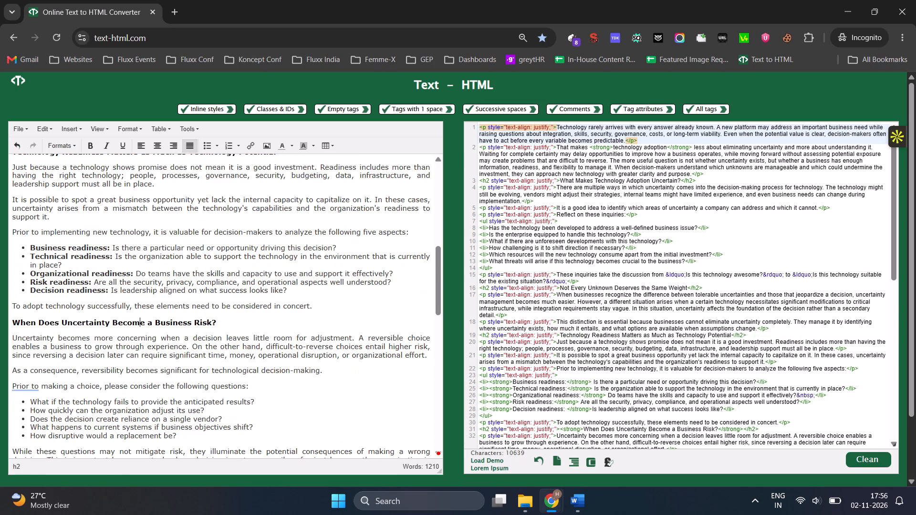
key(ctrl+b)
Dismiss the Grammarly suggestion on "Prior to" in the sentence "Prior to making a choice, please consider the following questions".
scroll(136, 357, down, 2)
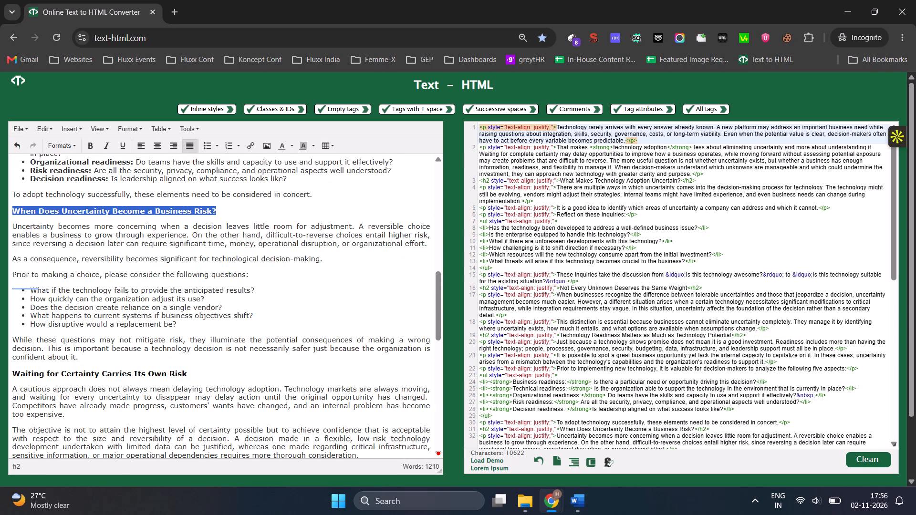
click(62, 311)
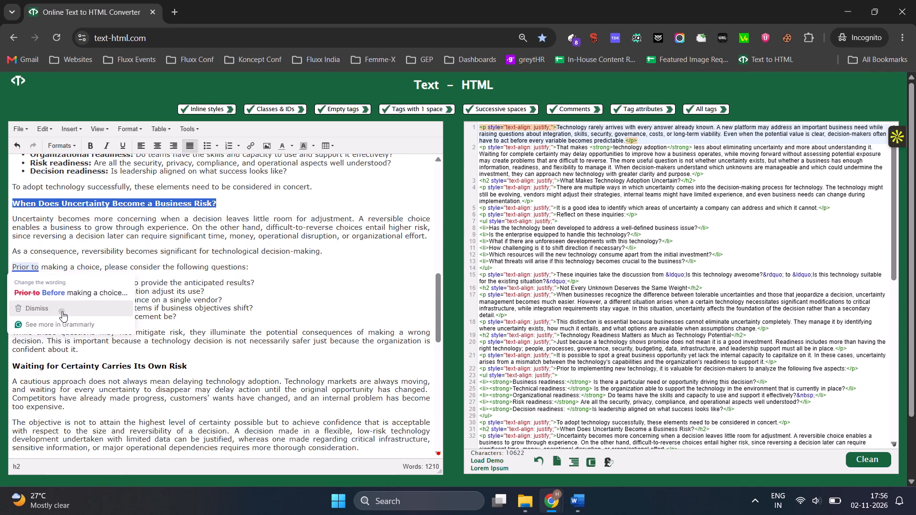
Remove the bold formatting from the headings "Waiting for Certainty Carries Its Own Risk" and "Build Boundaries Around Technology Experimentation".
triple_click(125, 365)
click(125, 365)
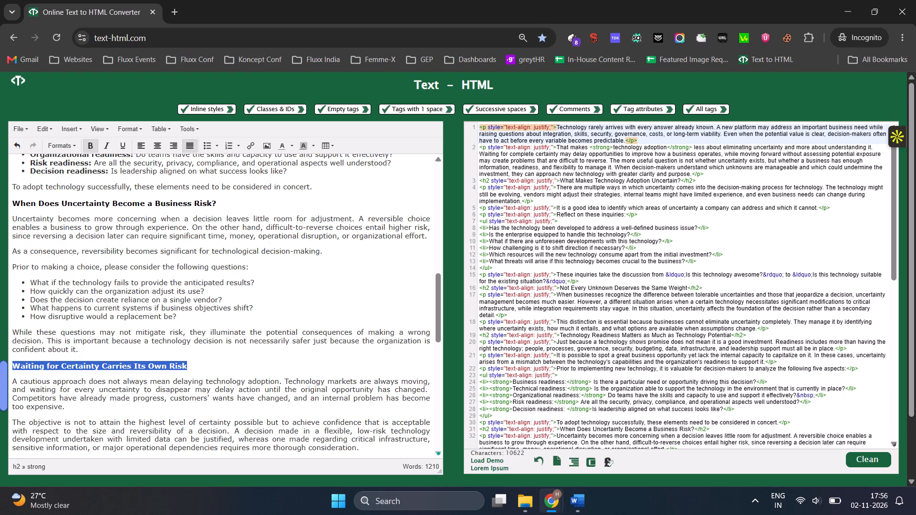
key(ctrl+b)
scroll(139, 357, down, 3)
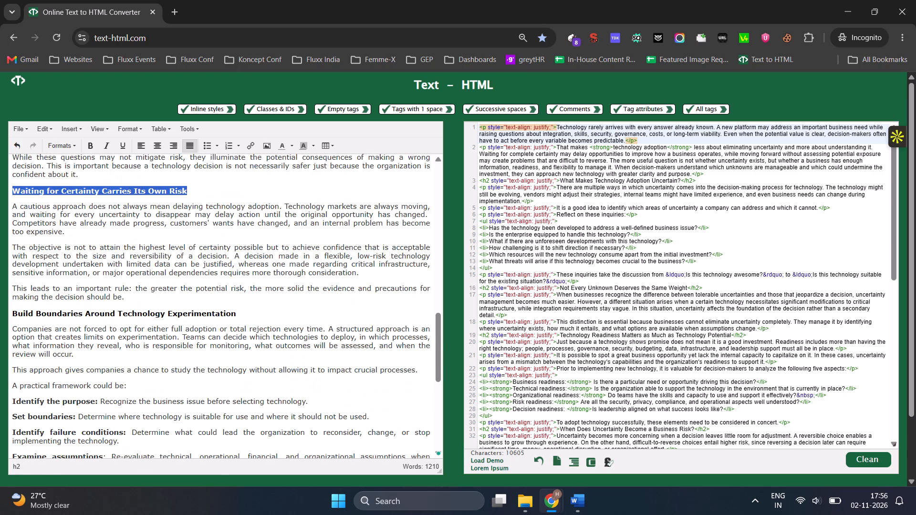
triple_click(125, 309)
key(ctrl+b)
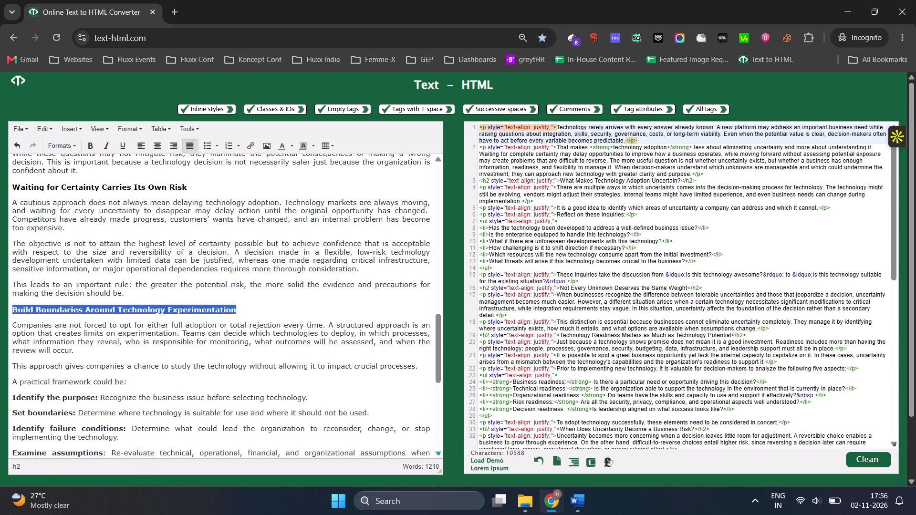
Remove the bold formatting from the headings "Making Better Technology Decisions Under Uncertainty" and "Final Thought".
scroll(64, 391, down, 2)
triple_click(87, 391)
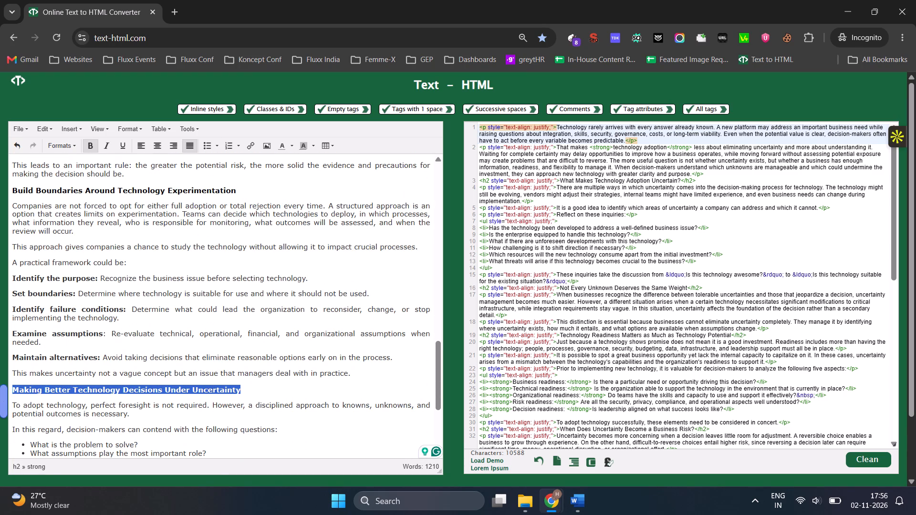
key(ctrl+b)
scroll(112, 372, down, 4)
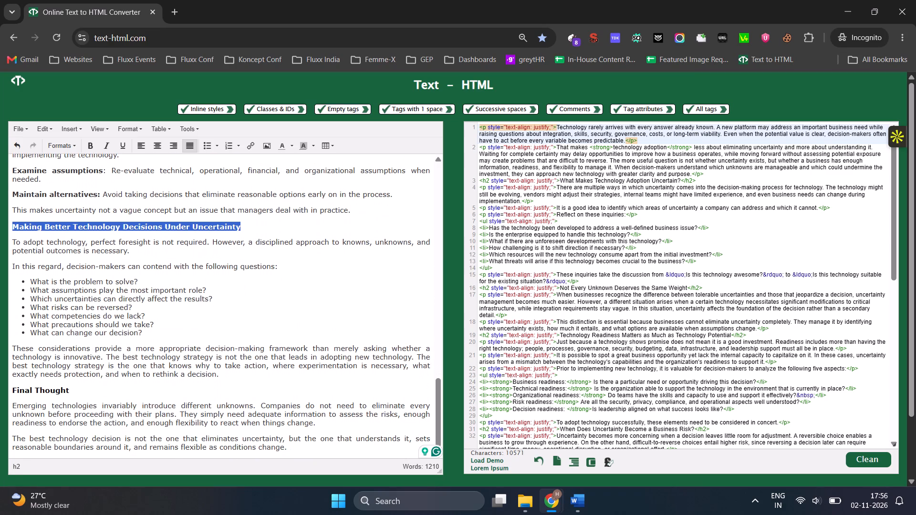
triple_click(61, 390)
key(ctrl+b)
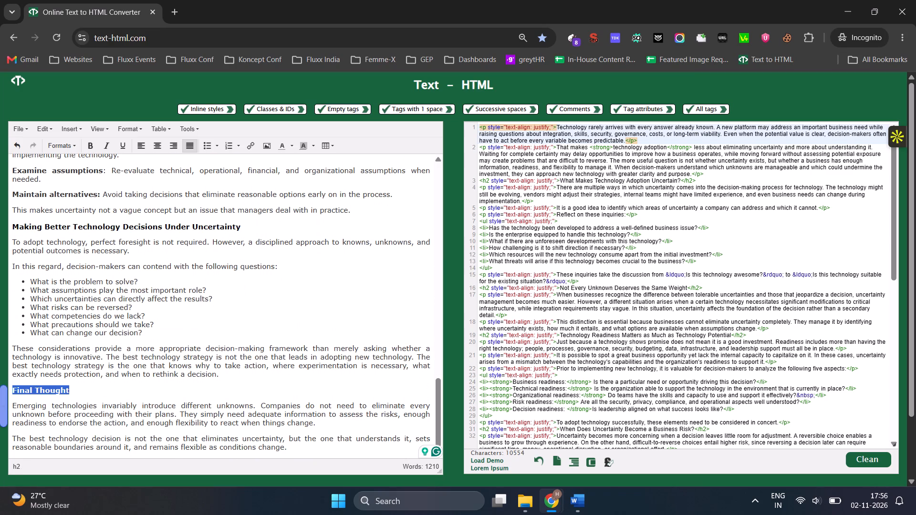
click(219, 370)
Delete the trailing space after "remains flexible as conditions change." and add an empty paragraph at the article's end.
scroll(247, 394, down, 2)
click(298, 377)
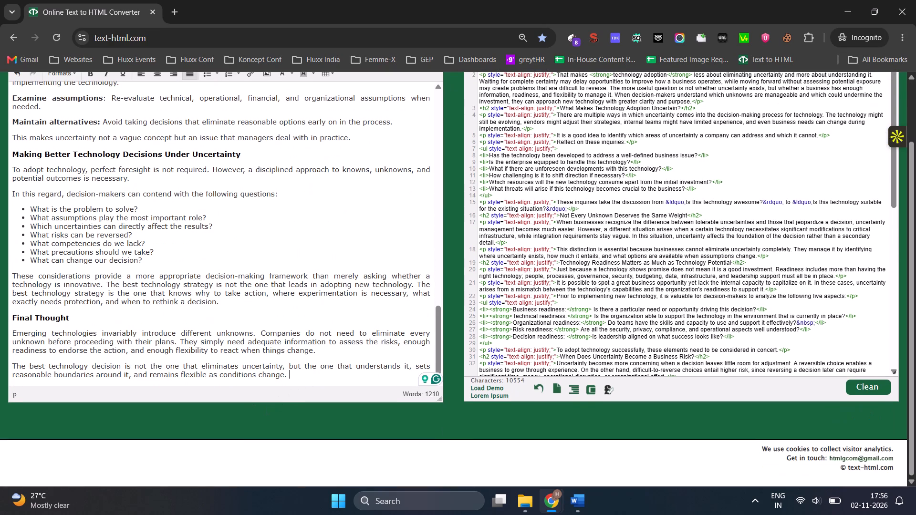
key(BackSpace)
key(Return)
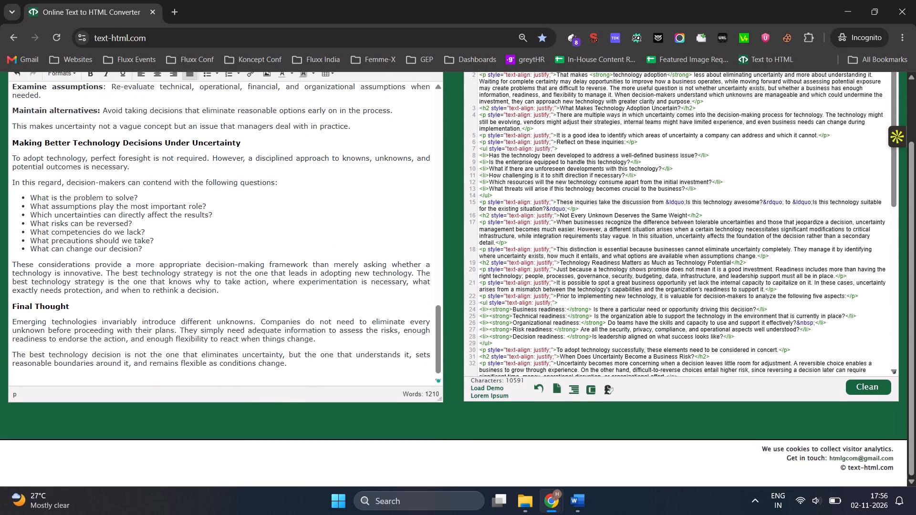
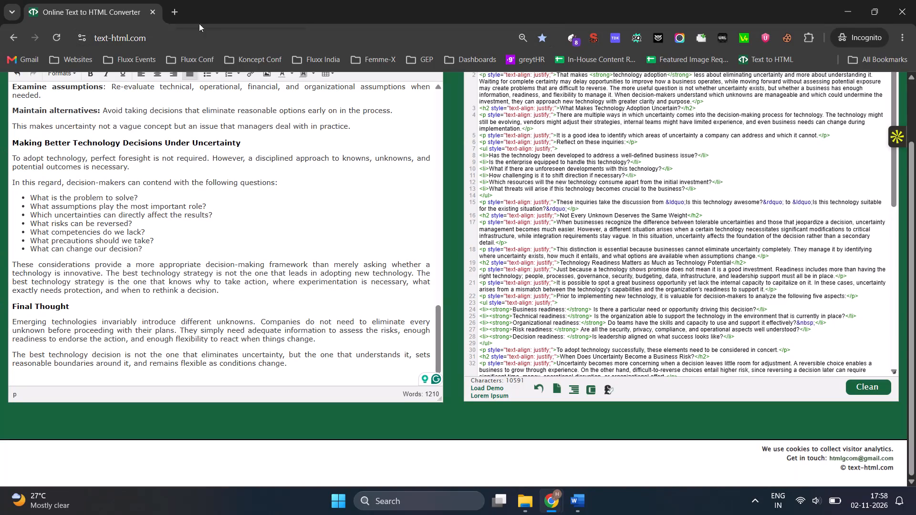
Search for "koncept conference" in a new tab and open the konceptconference.com homepage.
click(170, 8)
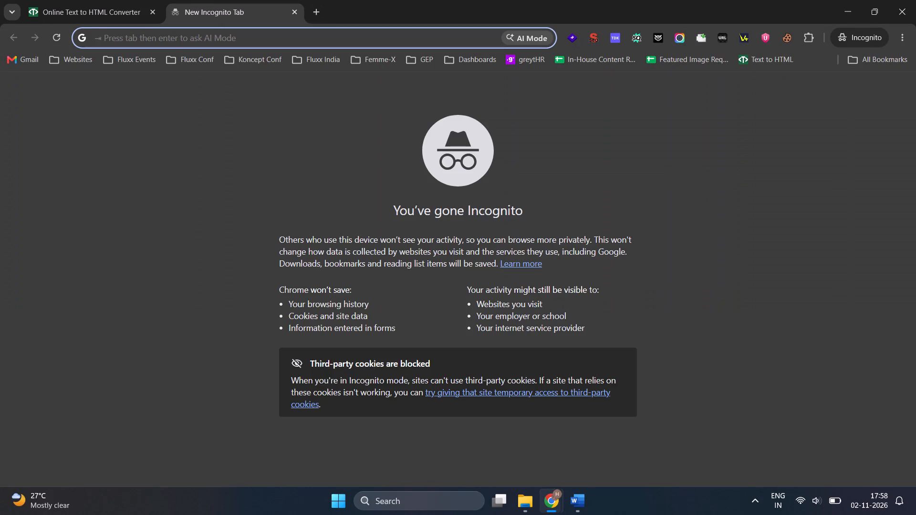
text(koncept conference)
key(Return)
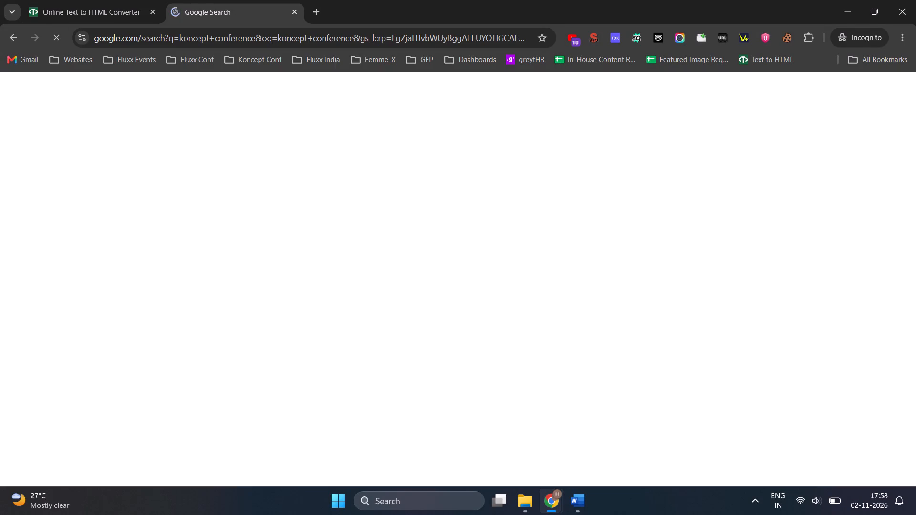
click(371, 452)
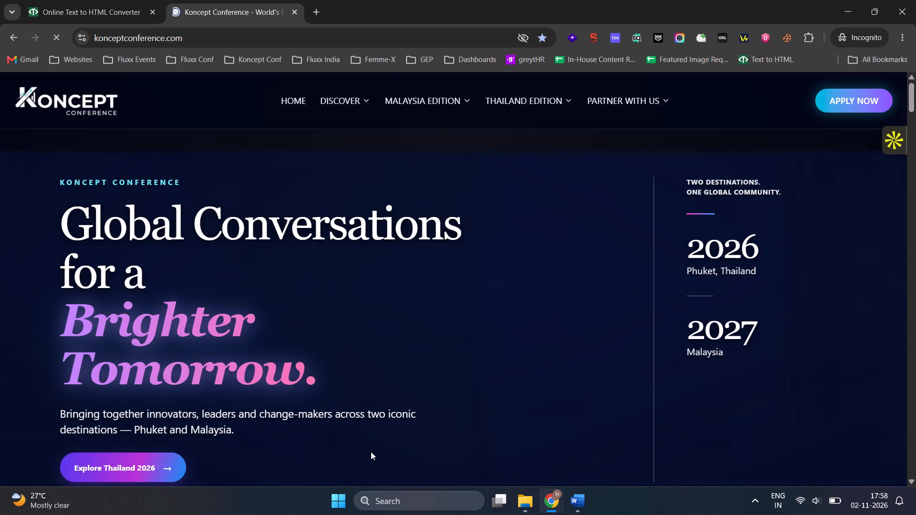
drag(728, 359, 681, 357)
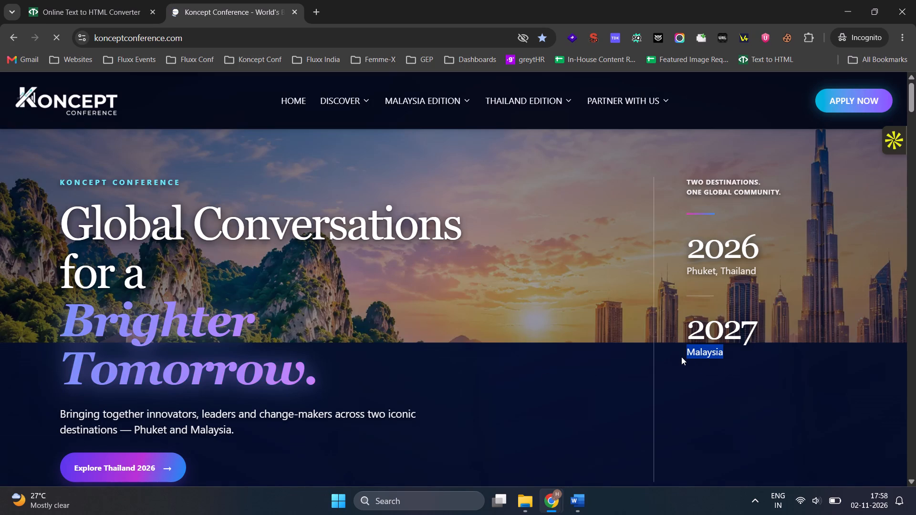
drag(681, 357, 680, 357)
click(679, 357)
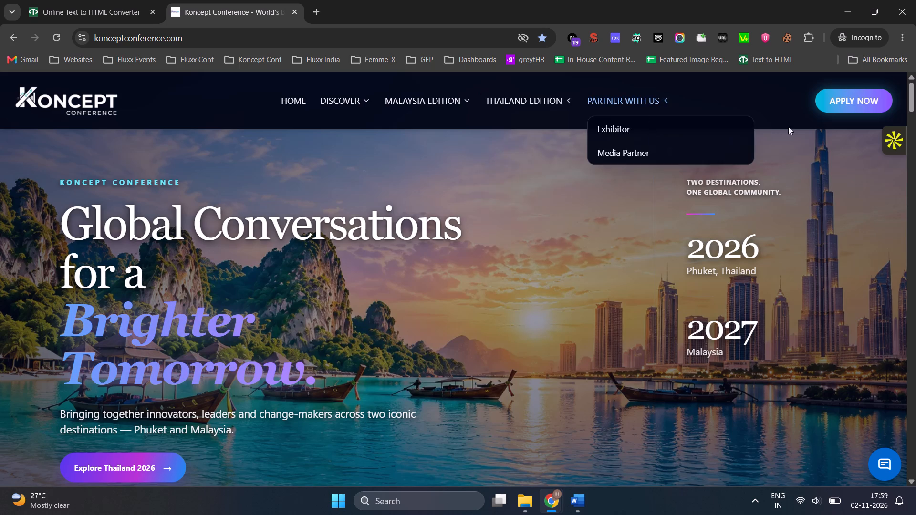
Open the Knowledge Center from the site footer's Quick Links and look through its published articles.
drag(914, 104, 915, 514)
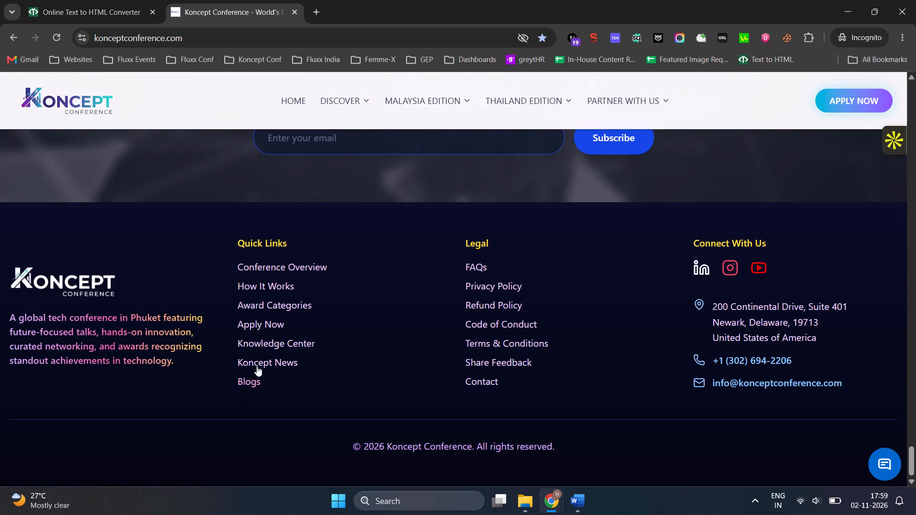
click(267, 343)
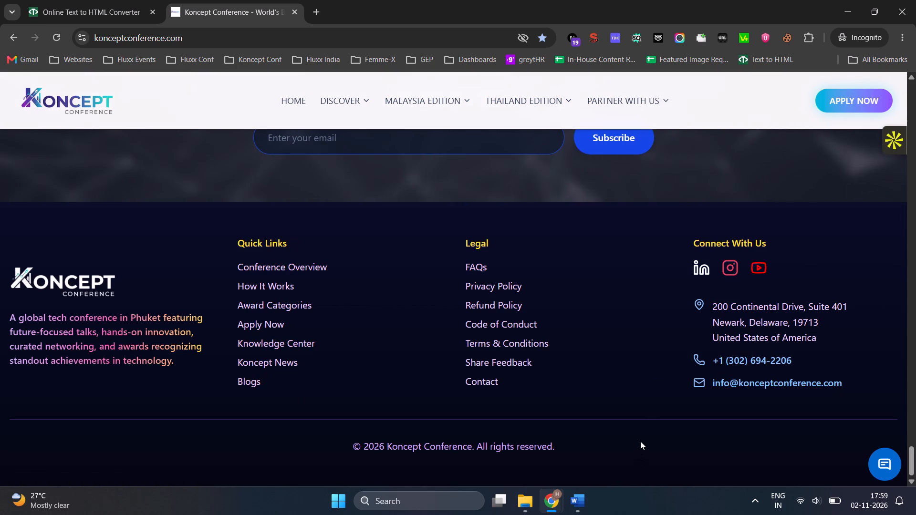
scroll(516, 372, down, 3)
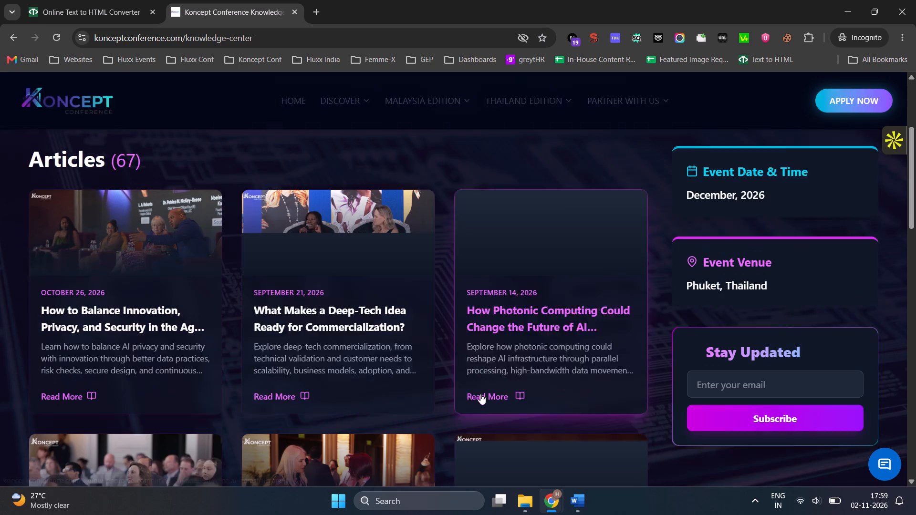
scroll(457, 381, up, 2)
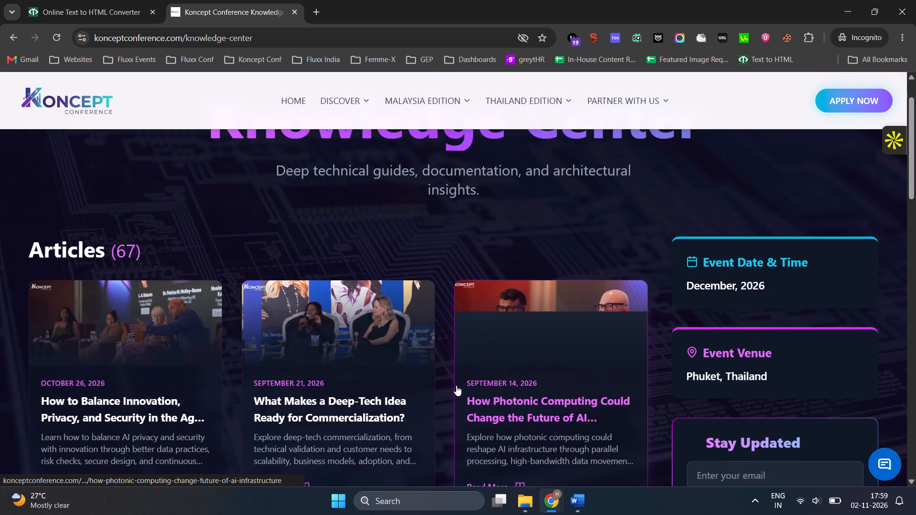
scroll(456, 385, down, 1)
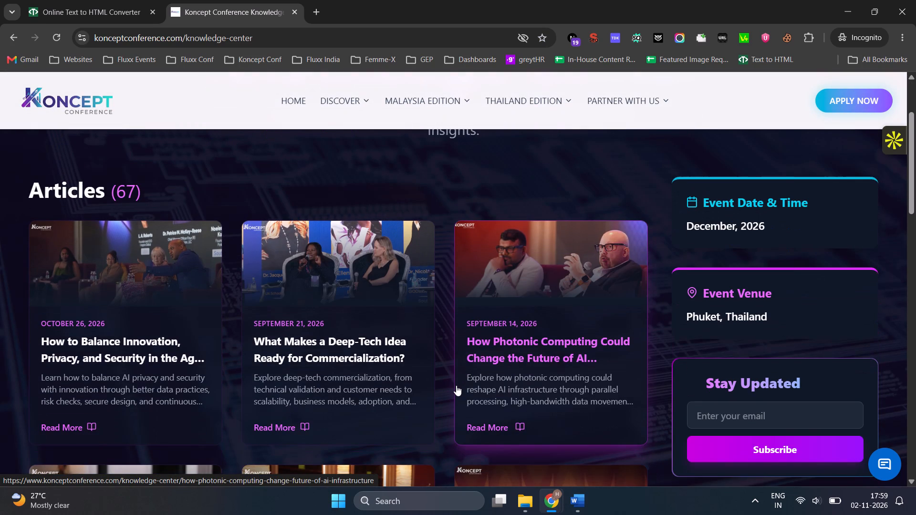
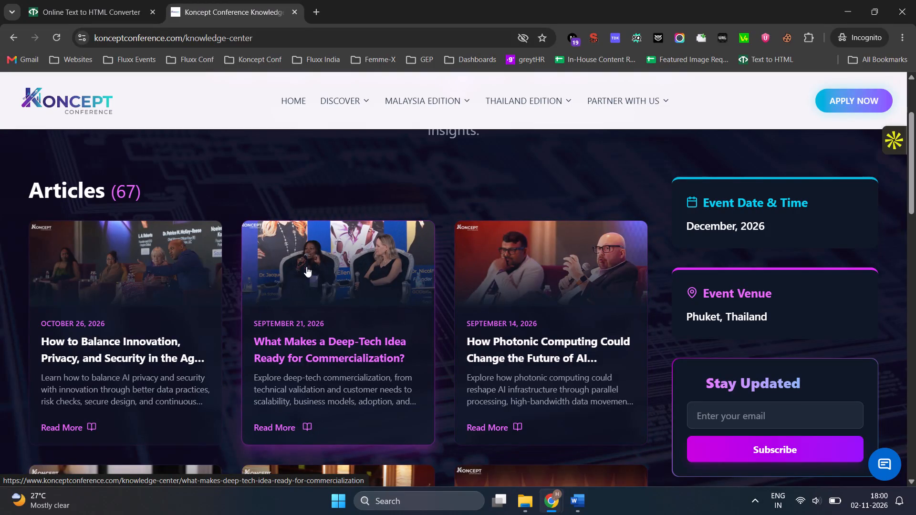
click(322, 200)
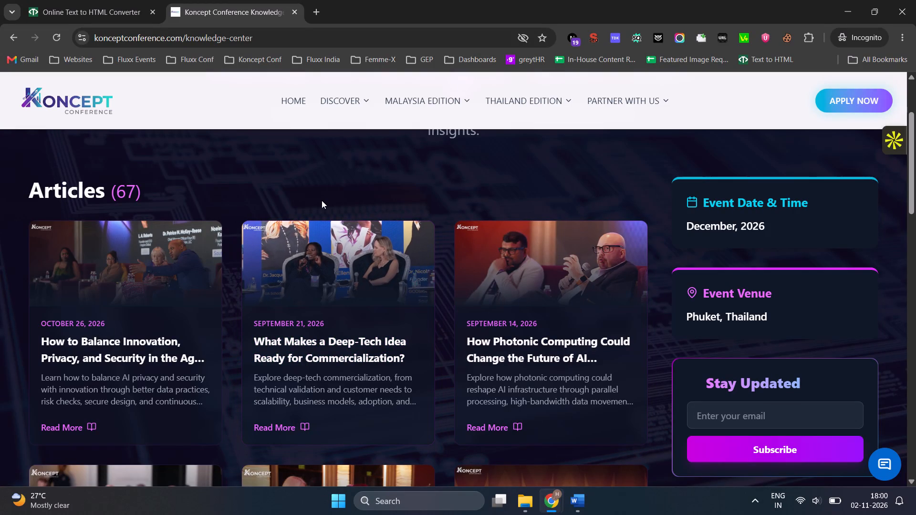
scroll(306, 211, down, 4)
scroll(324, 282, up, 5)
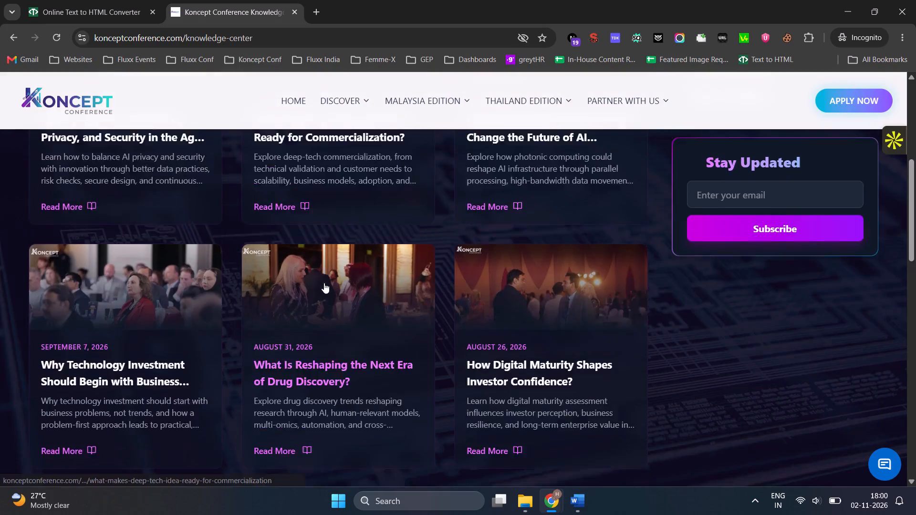
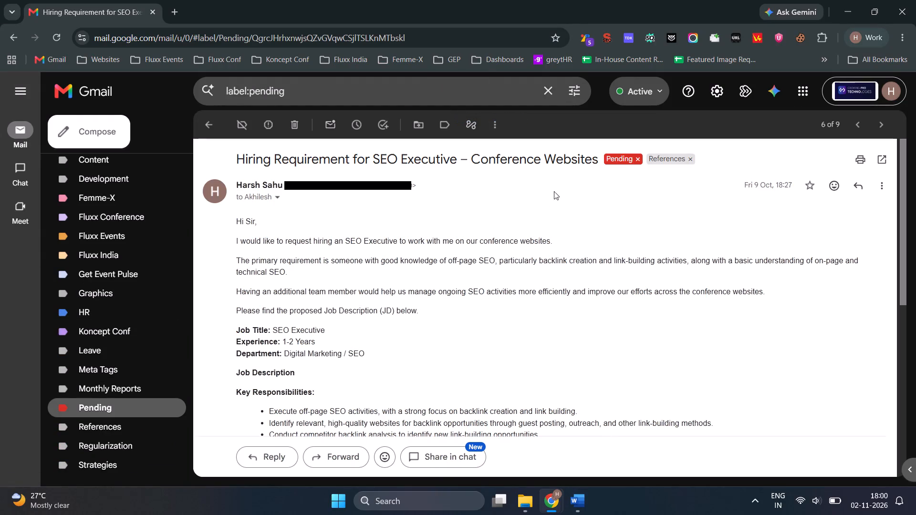
Remove the Pending label from the email "Hiring Requirement for SEO Executive – Conference Websites".
click(639, 160)
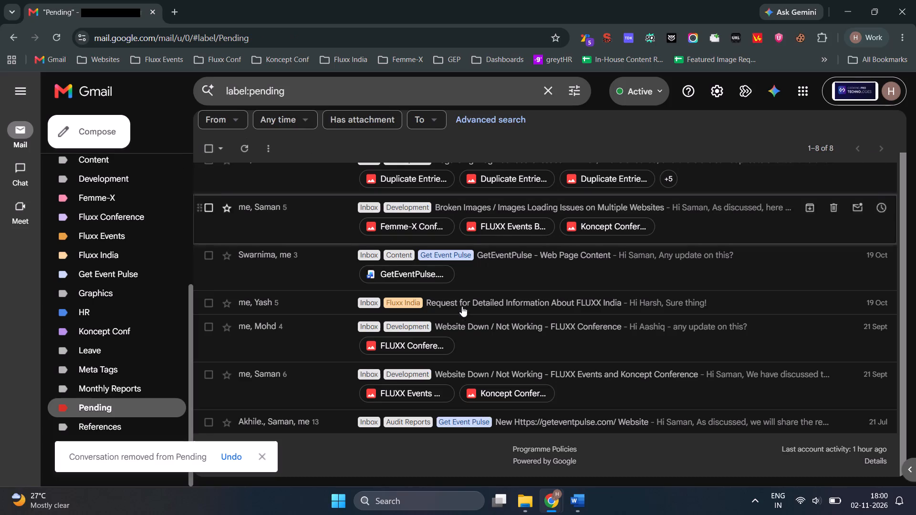
click(527, 302)
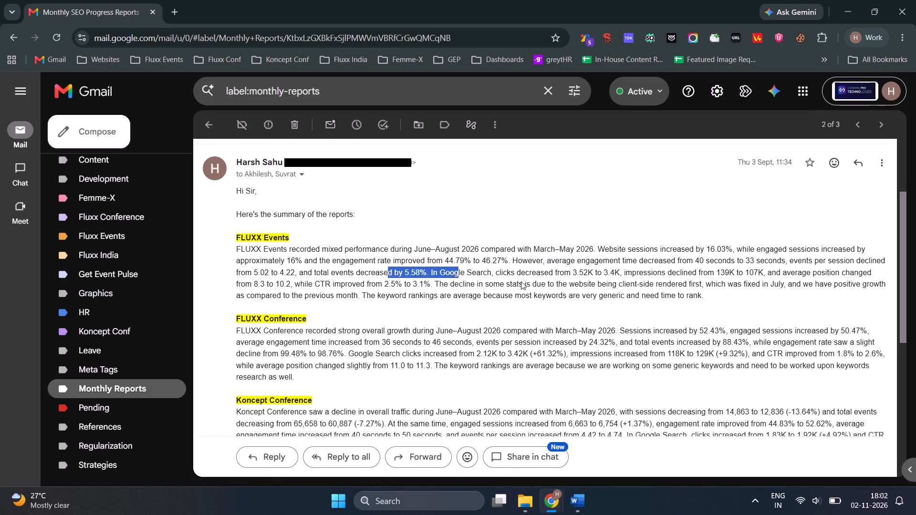
drag(521, 281, 552, 285)
click(552, 285)
scroll(518, 292, down, 3)
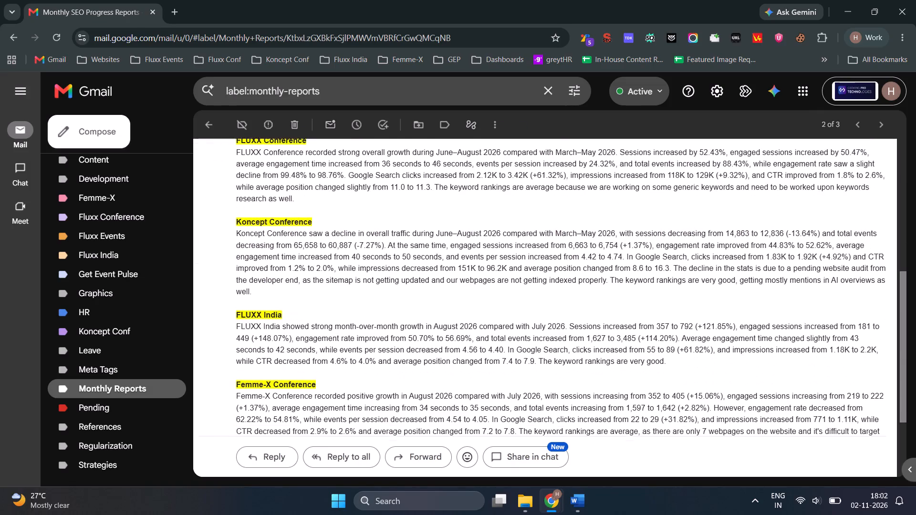
scroll(480, 281, down, 3)
scroll(479, 281, up, 6)
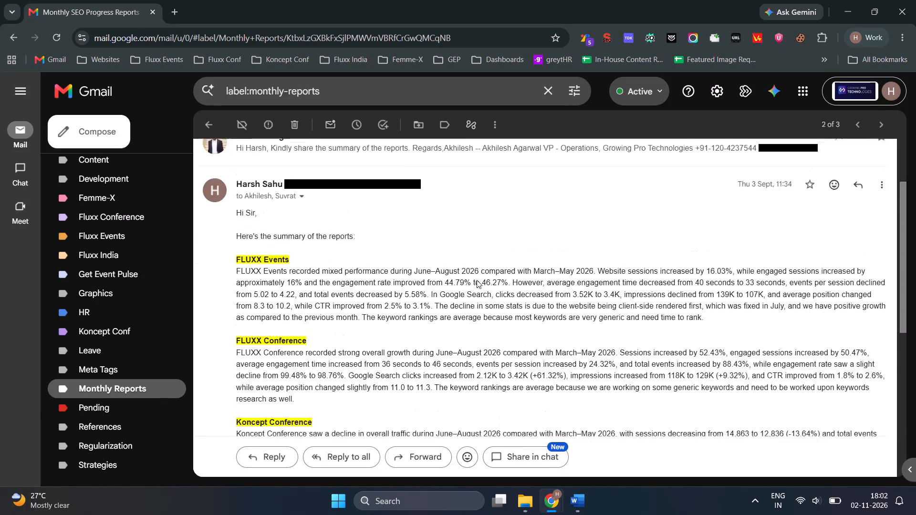
scroll(423, 269, up, 9)
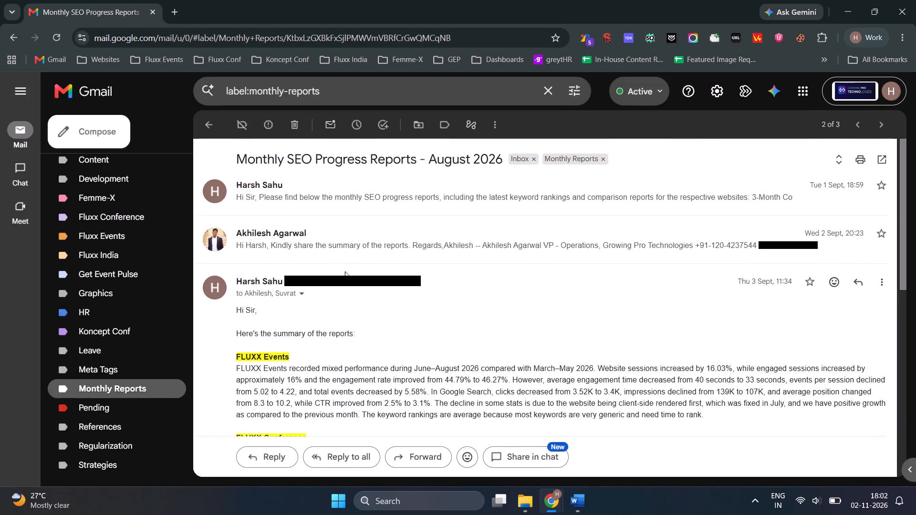
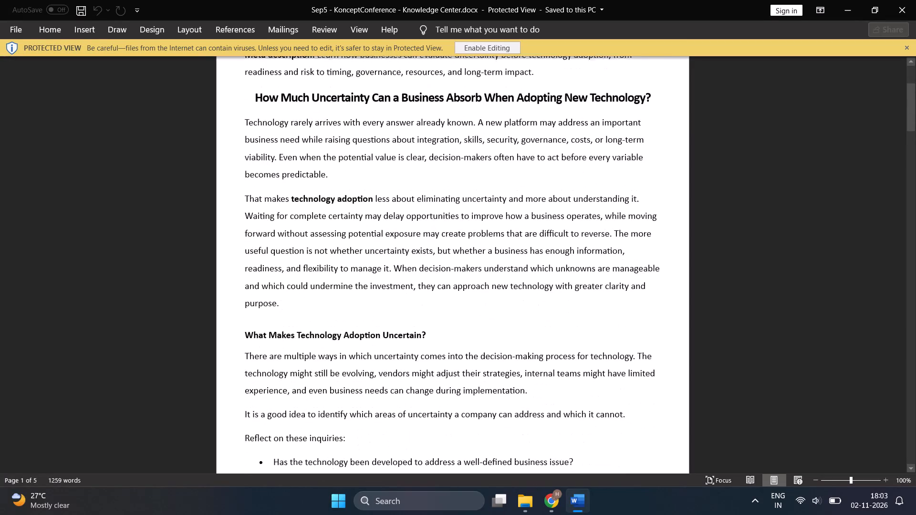
Check the article's topic in the Word document against the articles published in the Koncept Conference Knowledge Center.
scroll(354, 283, down, 3)
scroll(370, 302, up, 19)
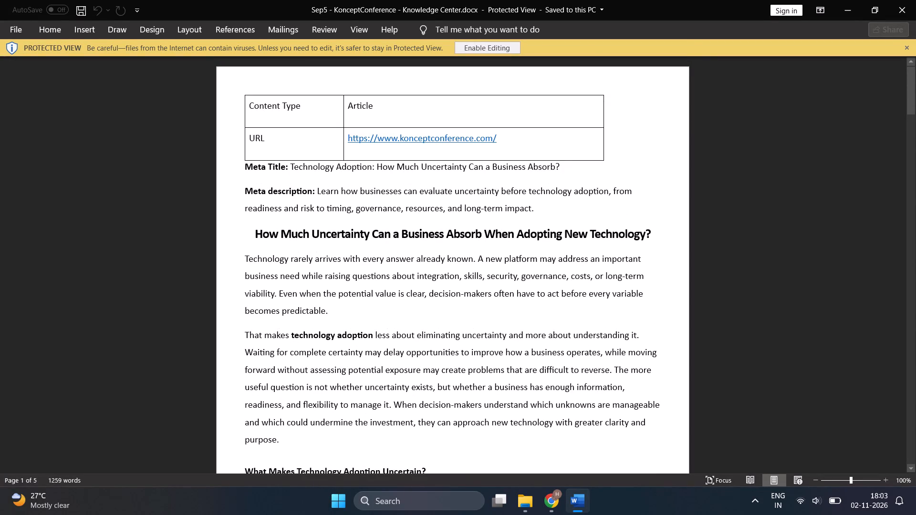
drag(242, 257, 561, 459)
click(406, 236)
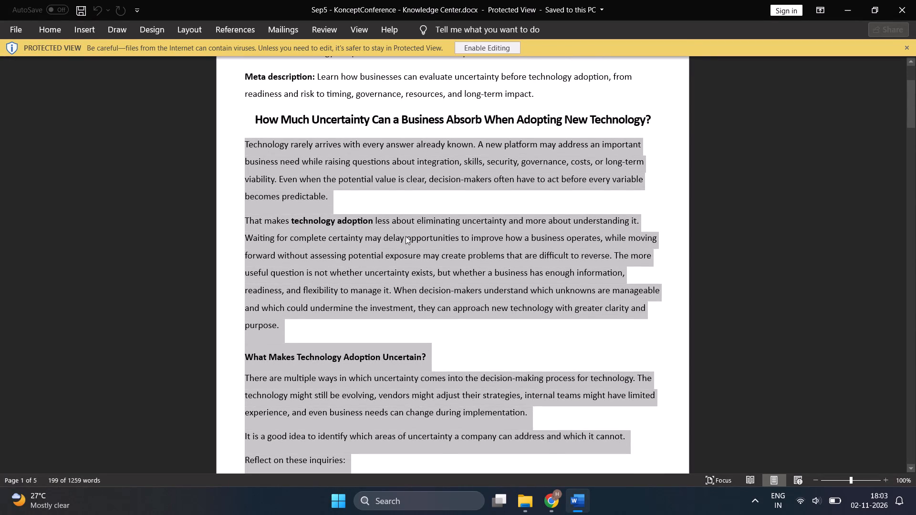
key(alt+Tab)
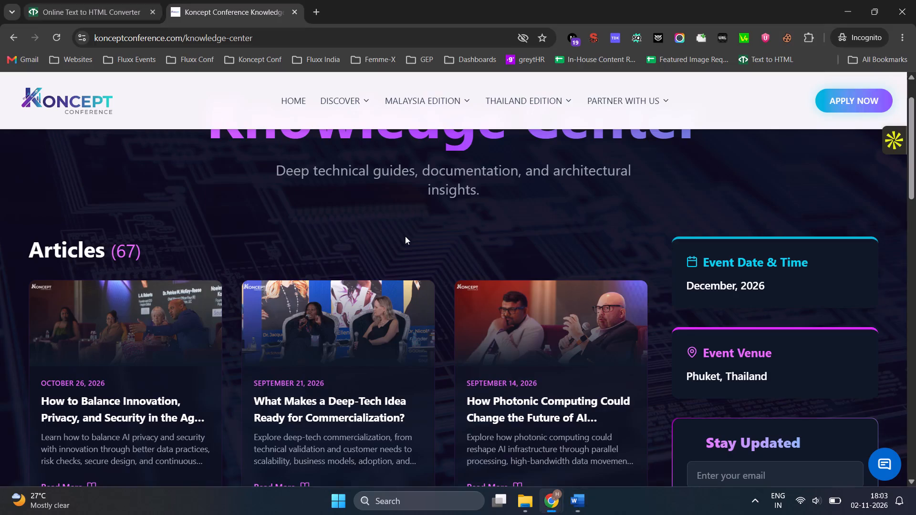
scroll(338, 256, down, 1)
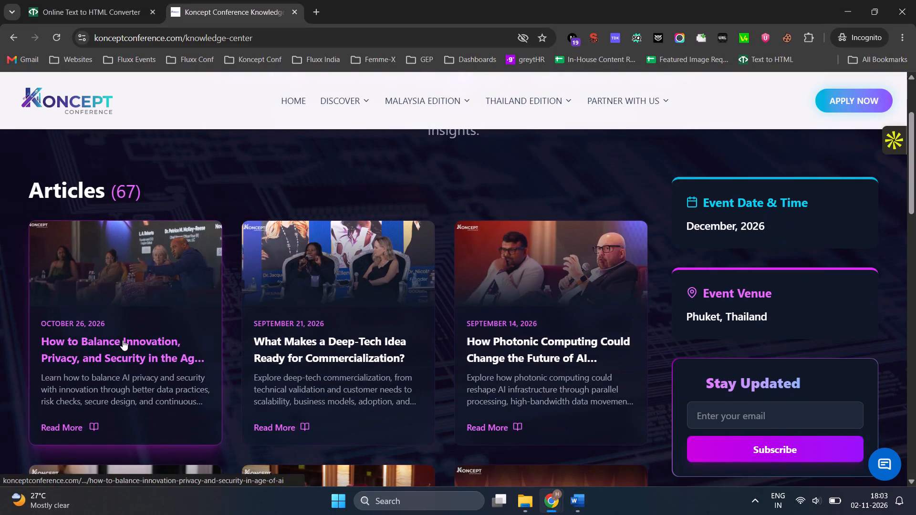
key(alt+Tab)
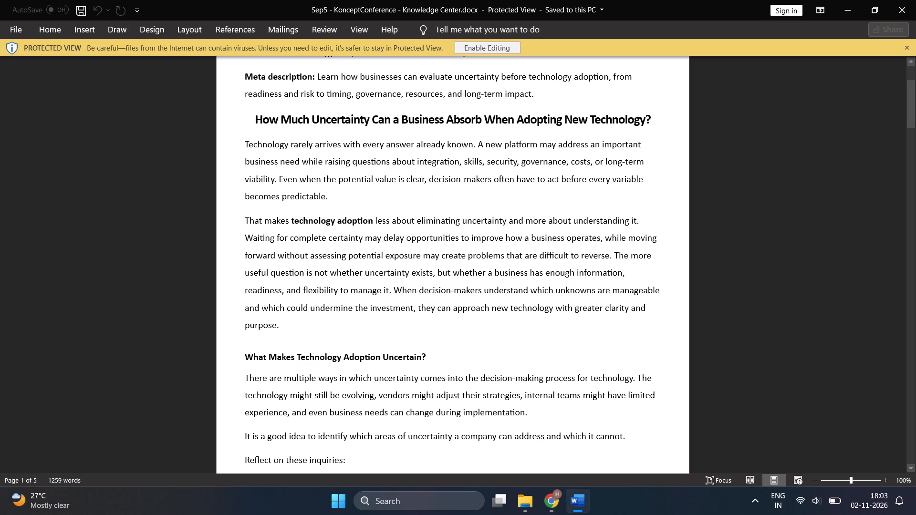
key(alt+Tab)
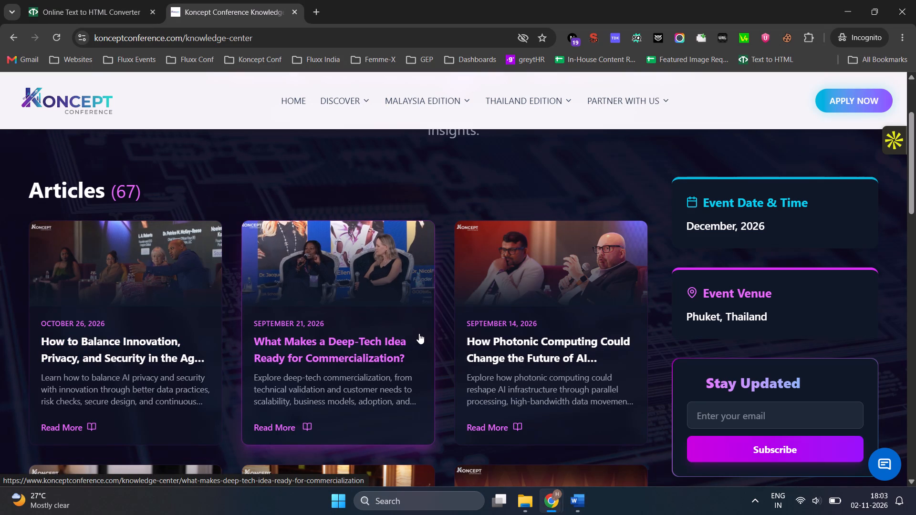
Open the articles on technology investment and business problems and on deep-tech commercialization in new tabs, placing the deep-tech one first.
scroll(421, 330, down, 4)
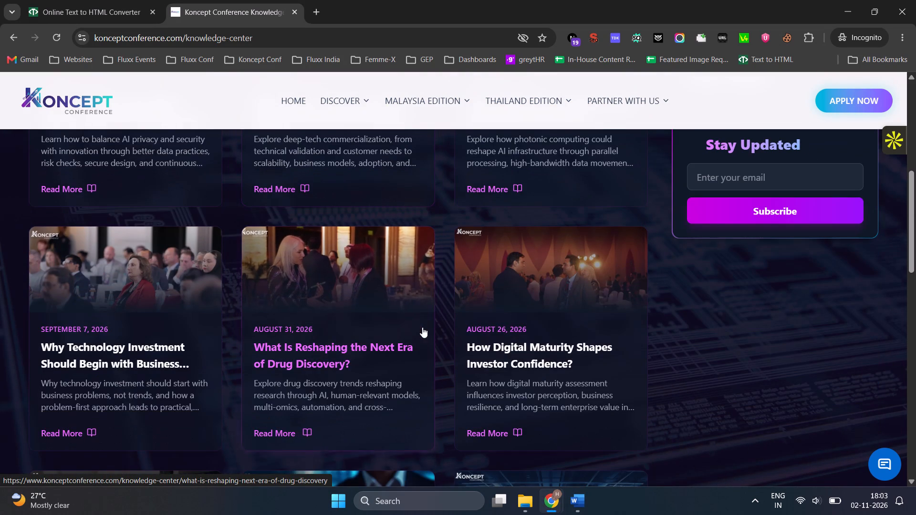
middle_click(137, 351)
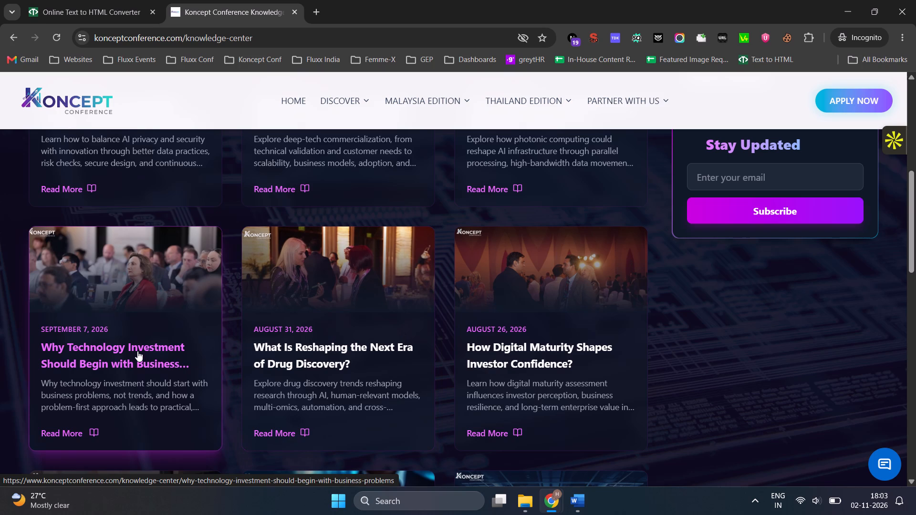
scroll(433, 364, down, 3)
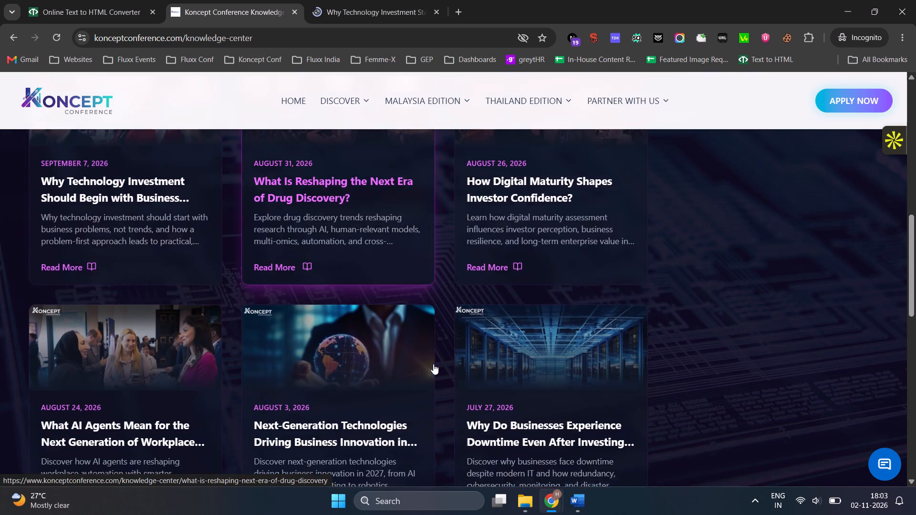
scroll(415, 358, up, 3)
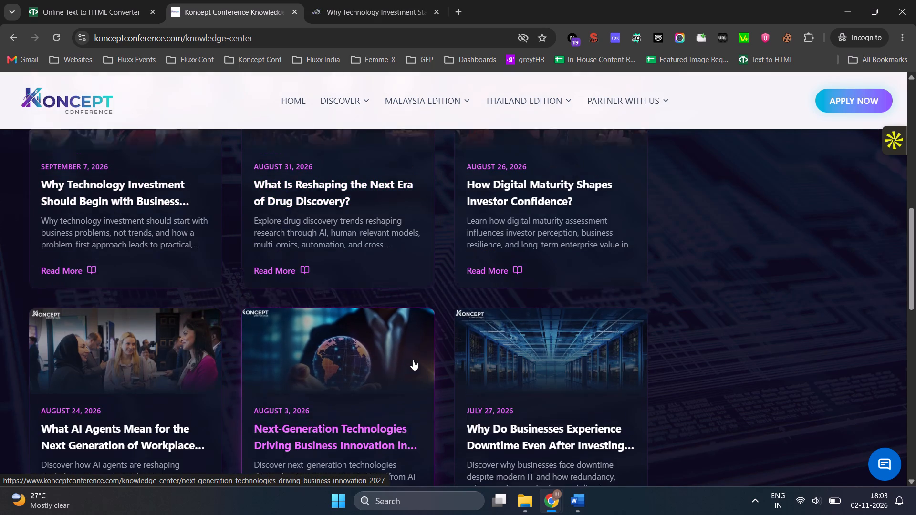
scroll(413, 360, up, 3)
middle_click(364, 294)
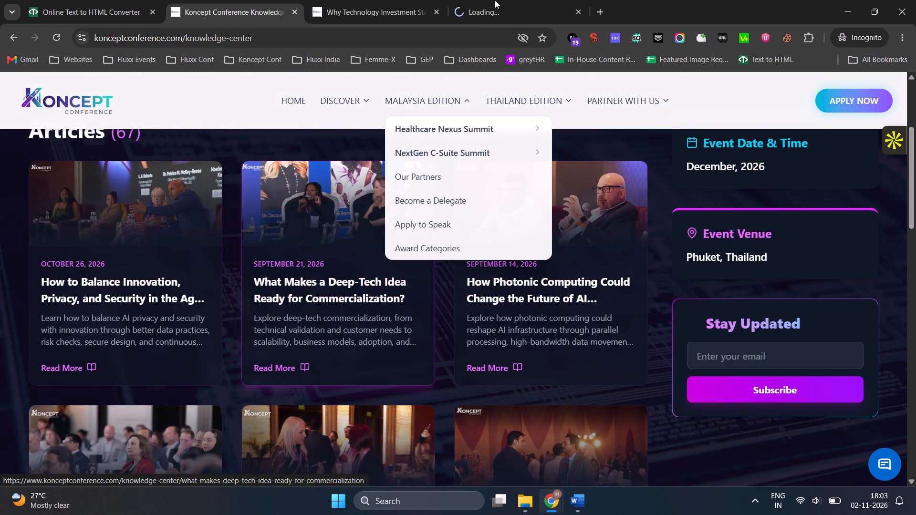
drag(495, 0, 382, 0)
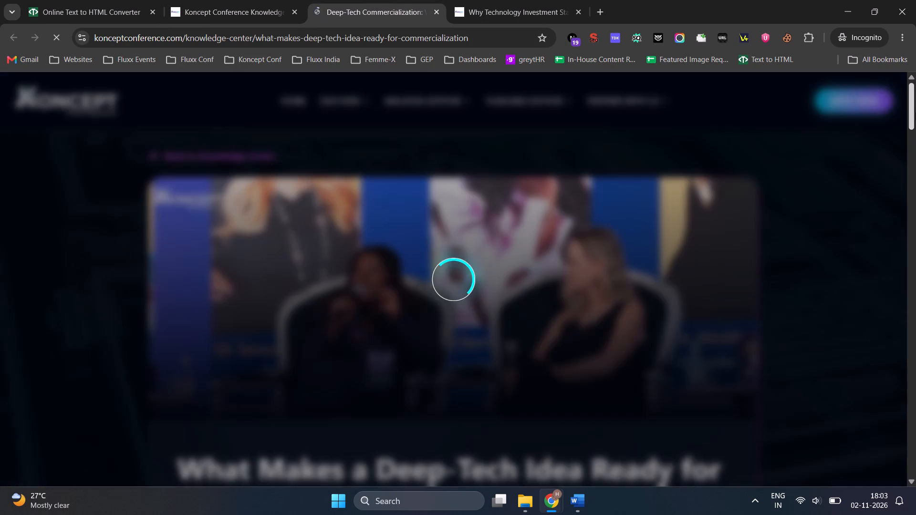
Copy the "Interesting Reads:" heading from the deep-tech article to the end of the converter's text, followed by a new non-bold line.
drag(915, 113, 915, 512)
scroll(342, 336, up, 7)
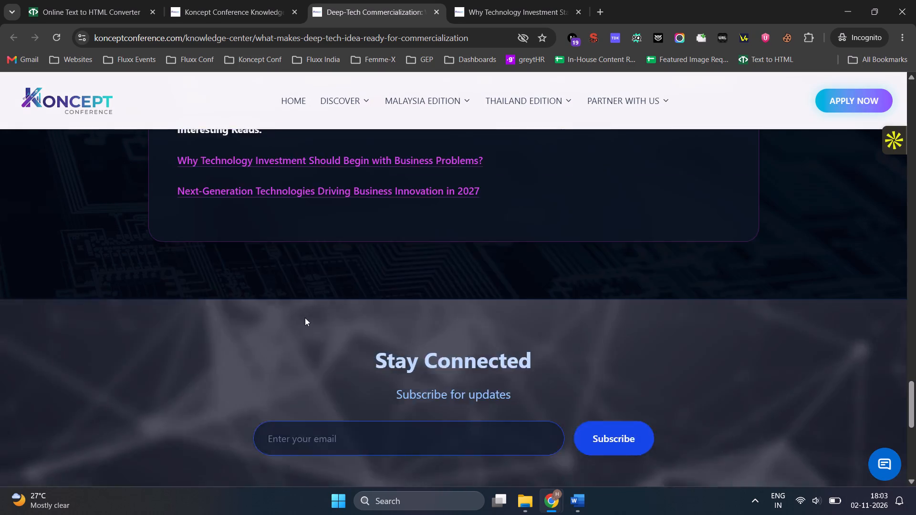
triple_click(240, 241)
key(ctrl+c)
key(ctrl+c)
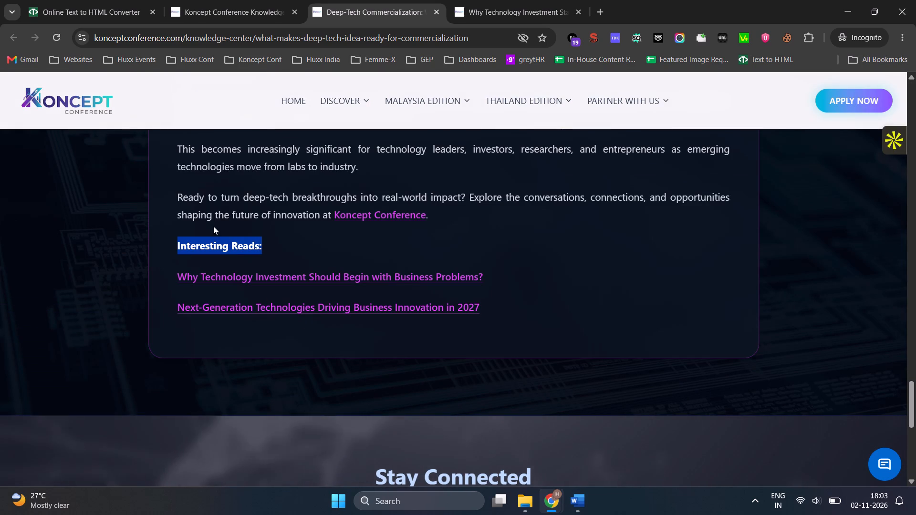
click(65, 0)
key(ctrl+v)
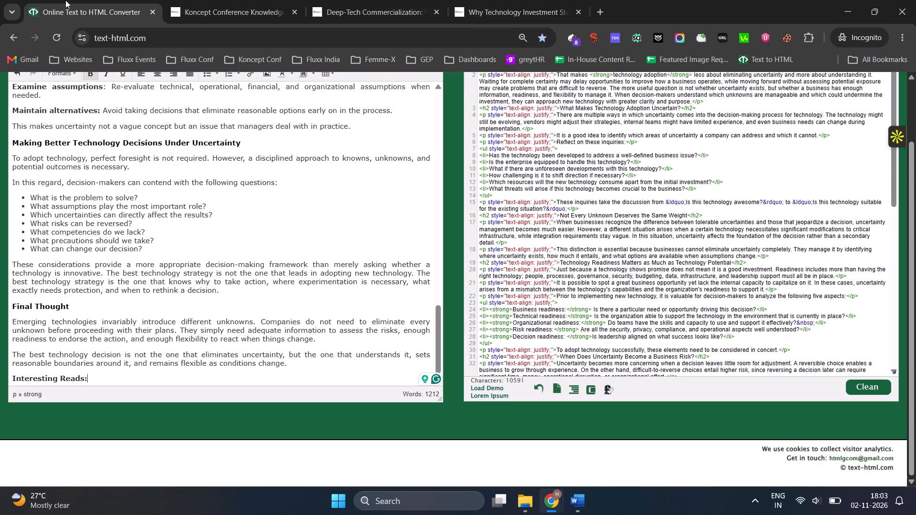
key(Return)
key(ctrl+b)
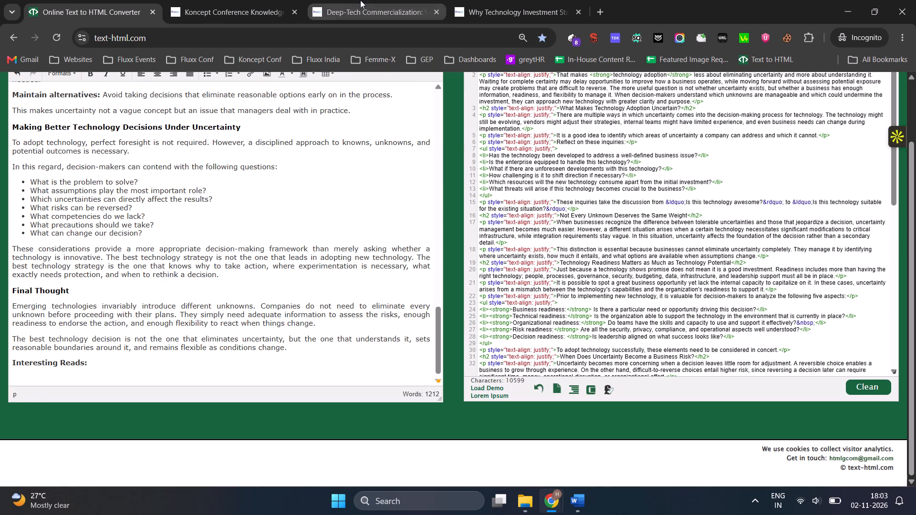
Copy the title "What Makes a Deep-Tech Idea Ready for Commercialization?" and paste it as plain text under Interesting Reads.
click(360, 0)
drag(915, 372, 913, 0)
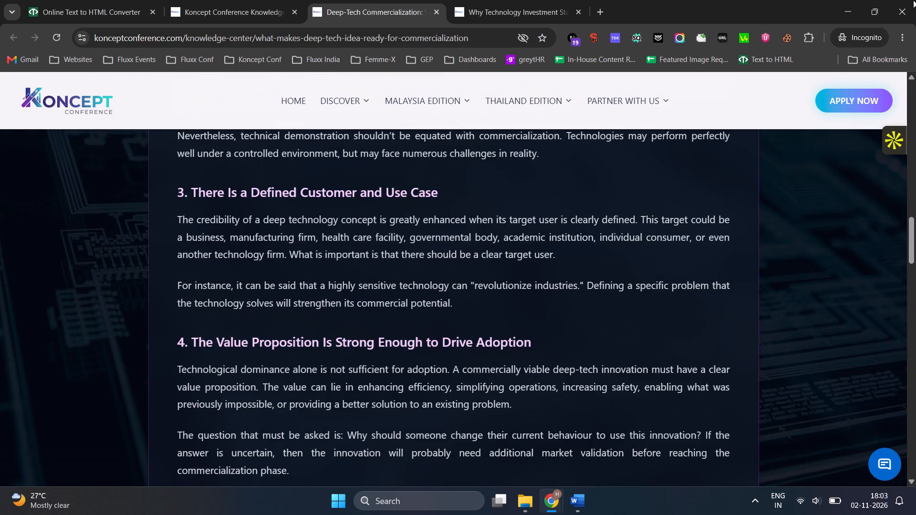
drag(913, 0, 905, 0)
drag(915, 237, 915, 44)
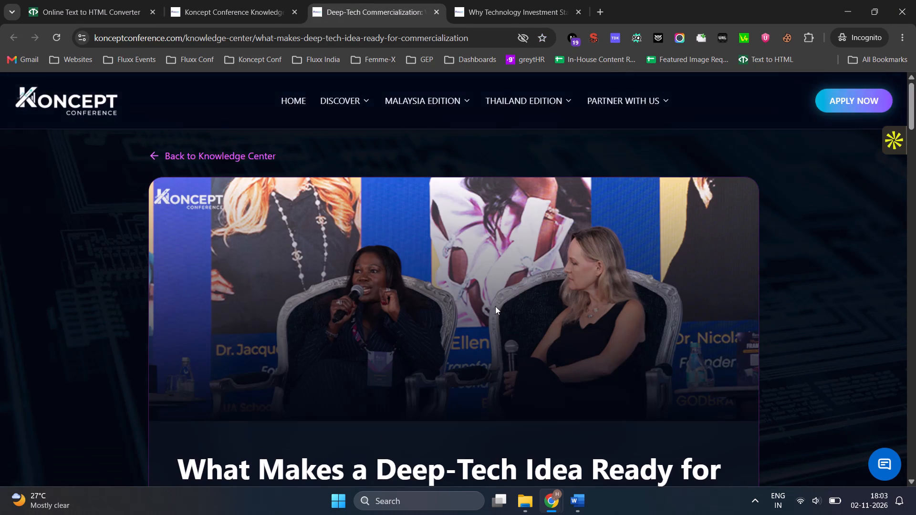
scroll(495, 306, down, 3)
triple_click(388, 290)
key(ctrl+c)
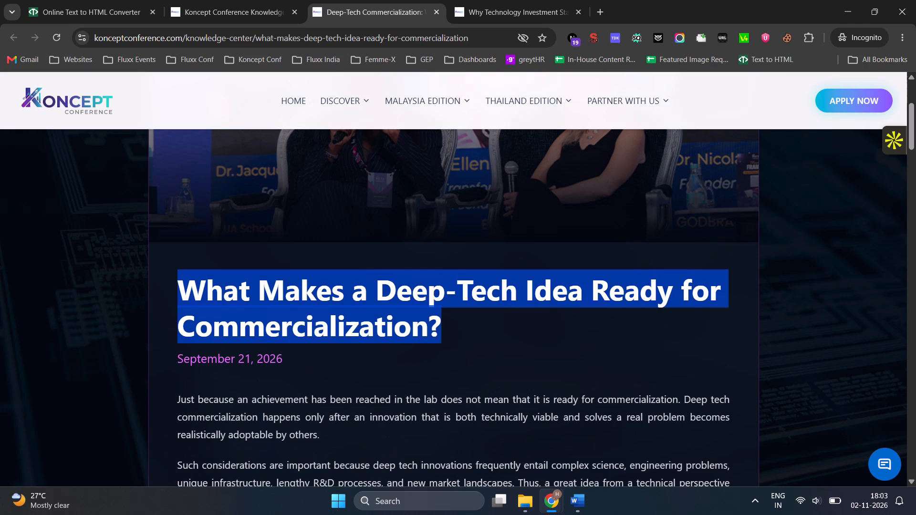
key(alt+Tab)
key(alt+Tab)
click(79, 0)
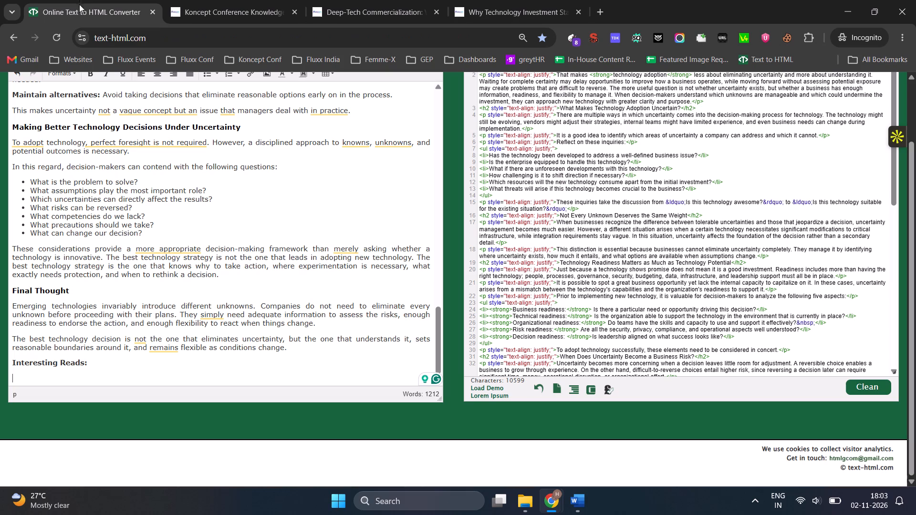
key(ctrl+shift+v)
Link the pasted deep-tech title to its konceptconference.com article URL and start a new line below it.
key(ctrl+shift+Left)
key(ctrl+shift+Left)
key(ctrl+shift+Left)
key(ctrl+shift+Left)
key(ctrl+shift+Left)
key(ctrl+shift+Left)
key(ctrl+shift+Left)
key(ctrl+shift+Left)
key(ctrl+shift+Left)
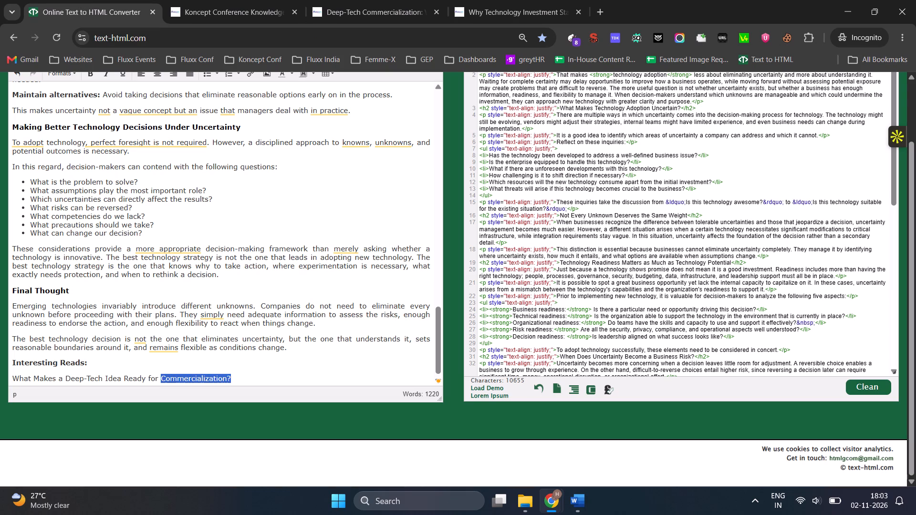
key(ctrl+shift+Left)
key(ctrl+shift+Left)
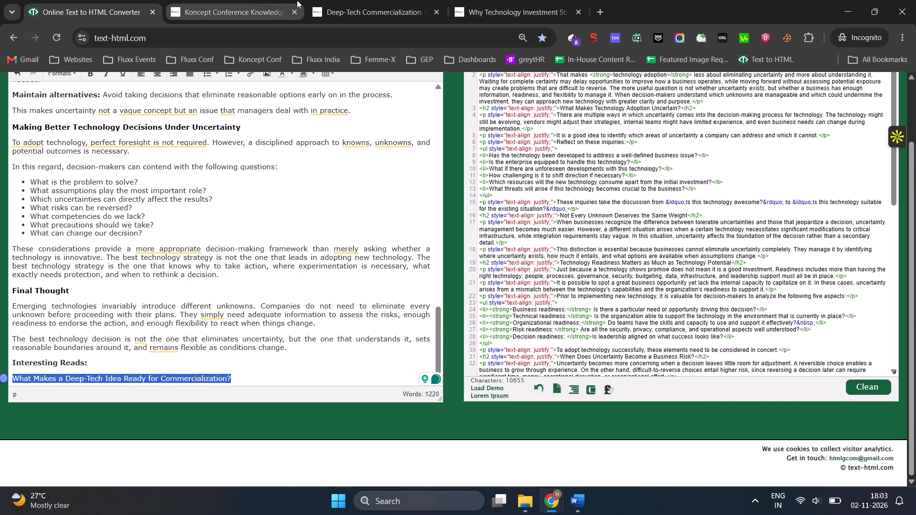
click(383, 0)
click(336, 39)
key(ctrl+c)
key(ctrl+c)
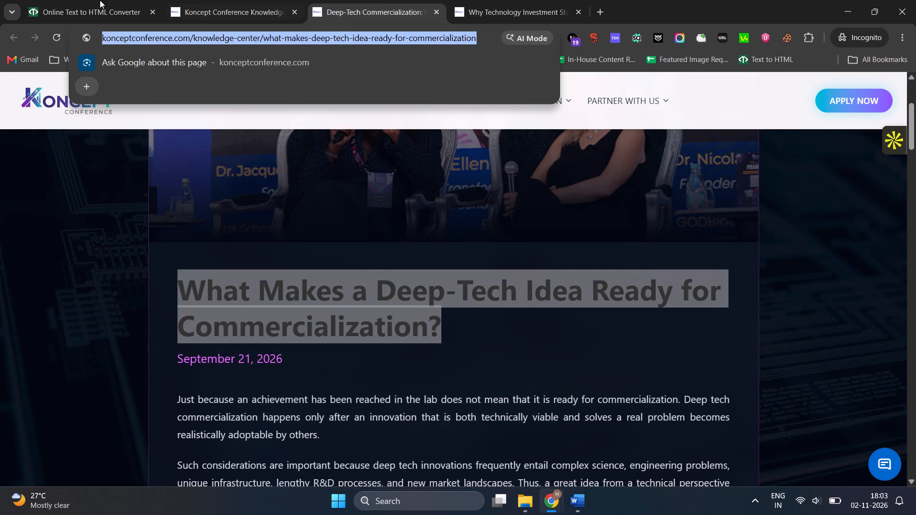
click(106, 0)
key(ctrl+k)
key(ctrl+v)
key(Return)
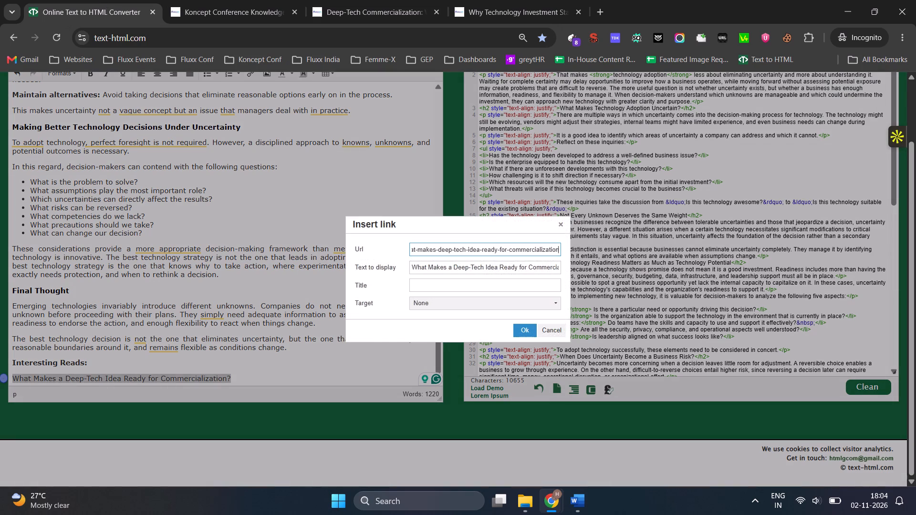
key(Return)
Copy the title "Why Technology Investment Should Begin with Business Problems?" and paste it as plain text below the first Interesting Reads link.
click(382, 0)
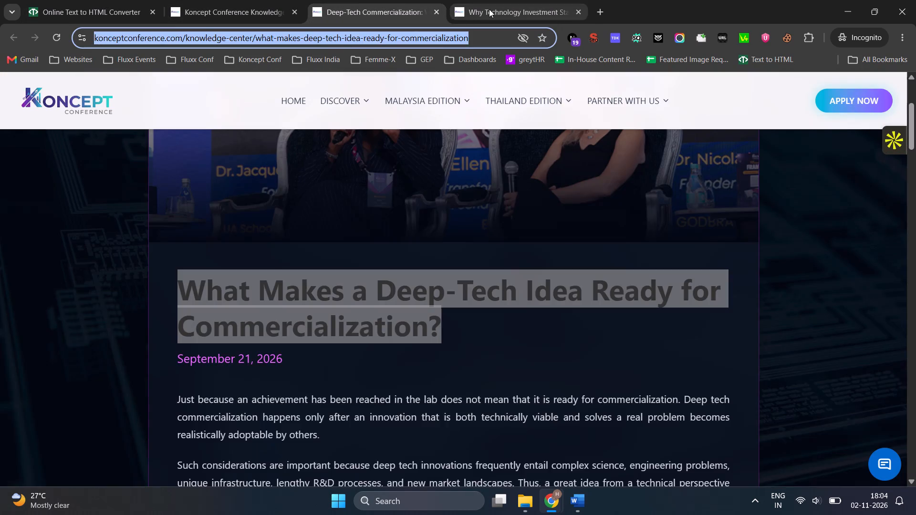
click(489, 9)
scroll(285, 264, down, 3)
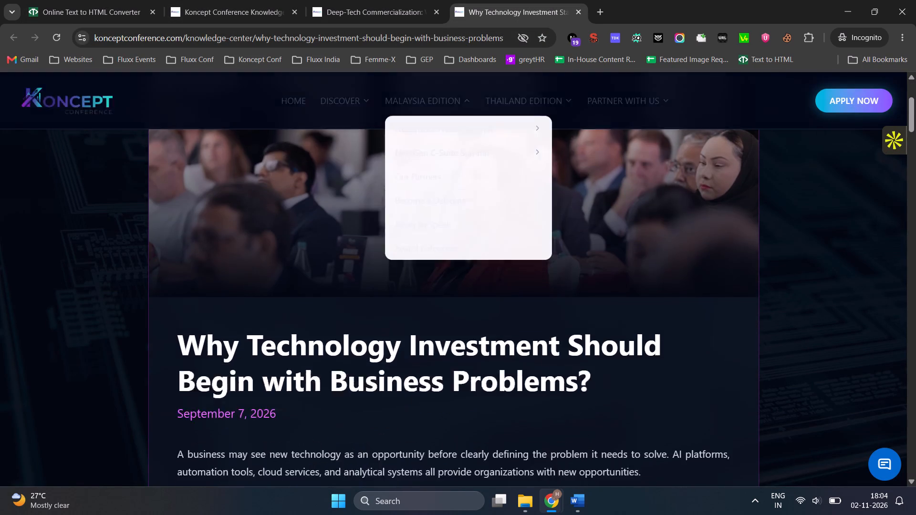
triple_click(320, 299)
key(ctrl+c)
key(ctrl+c)
click(58, 0)
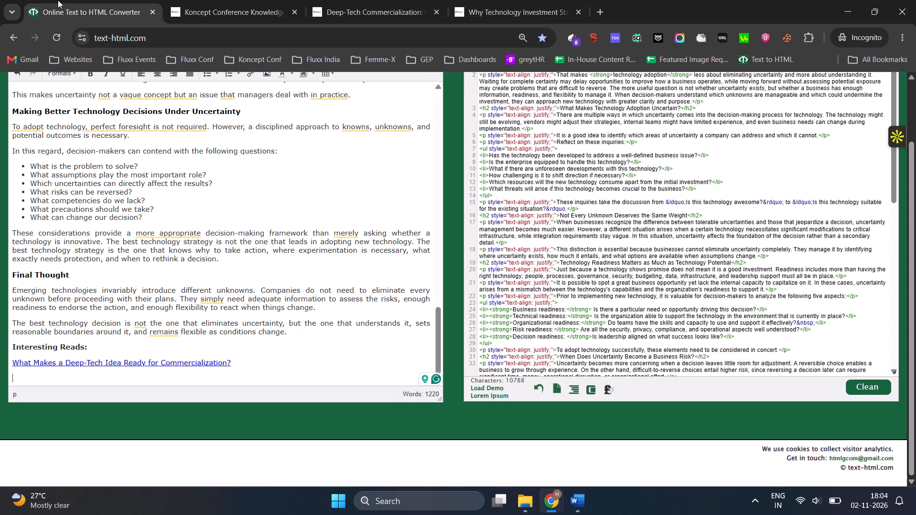
key(ctrl+shift+v)
Link the technology investment title to its konceptconference.com article URL, closing the deep-tech article's tab along the way.
key(ctrl+shift+Left)
key(ctrl+shift+Left)
key(ctrl+shift+Left)
key(ctrl+shift+Left)
key(ctrl+shift+Left)
key(ctrl+shift+Left)
key(ctrl+shift+Left)
key(ctrl+shift+Left)
key(ctrl+shift+Left)
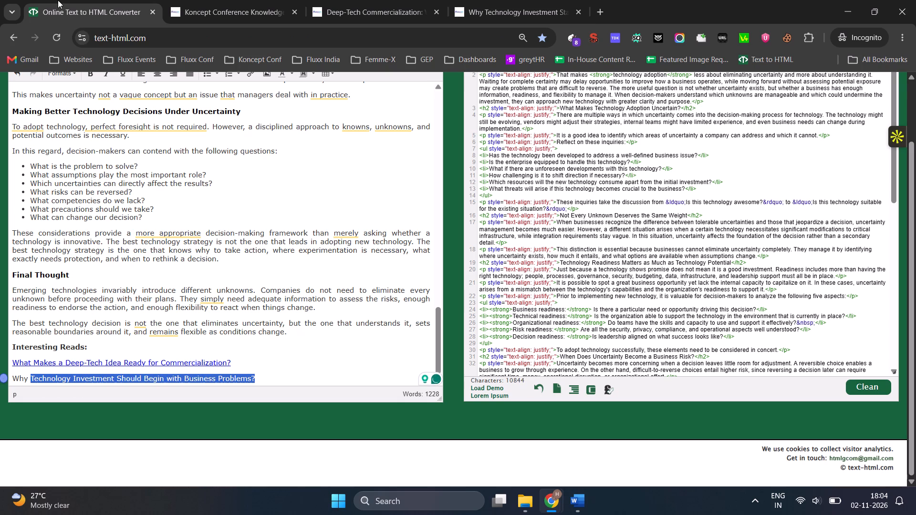
click(349, 0)
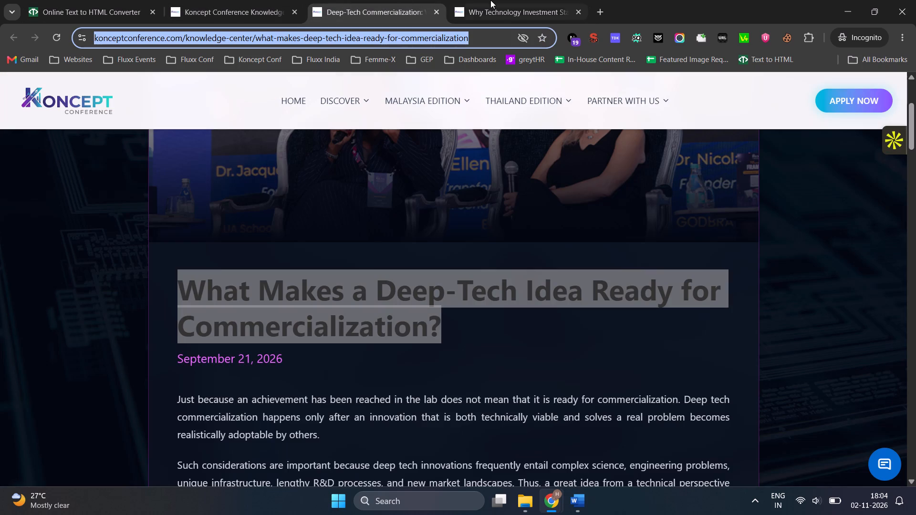
click(438, 13)
click(340, 34)
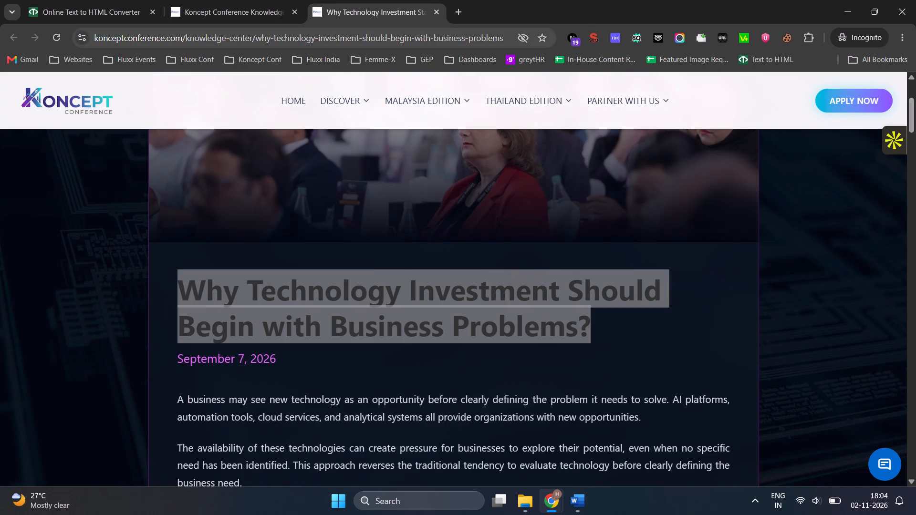
key(ctrl+c)
key(ctrl+c)
click(144, 2)
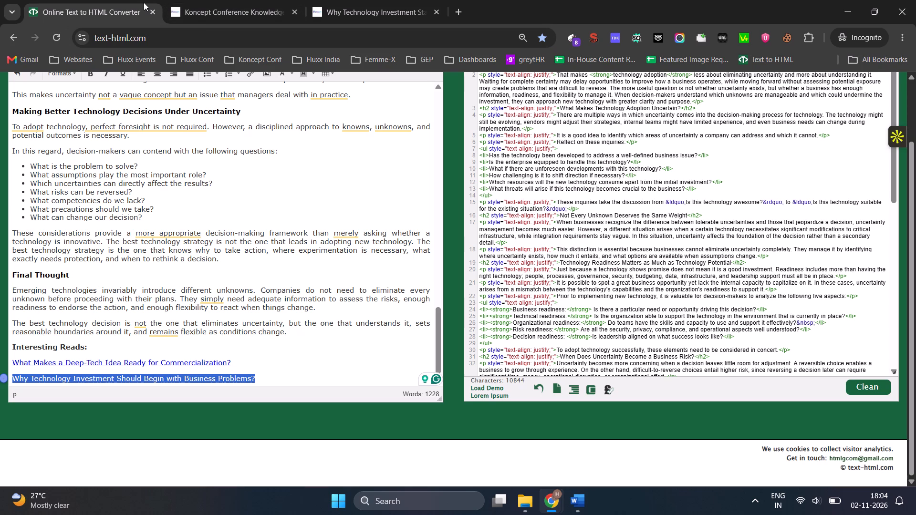
key(ctrl+k)
key(ctrl+v)
key(Return)
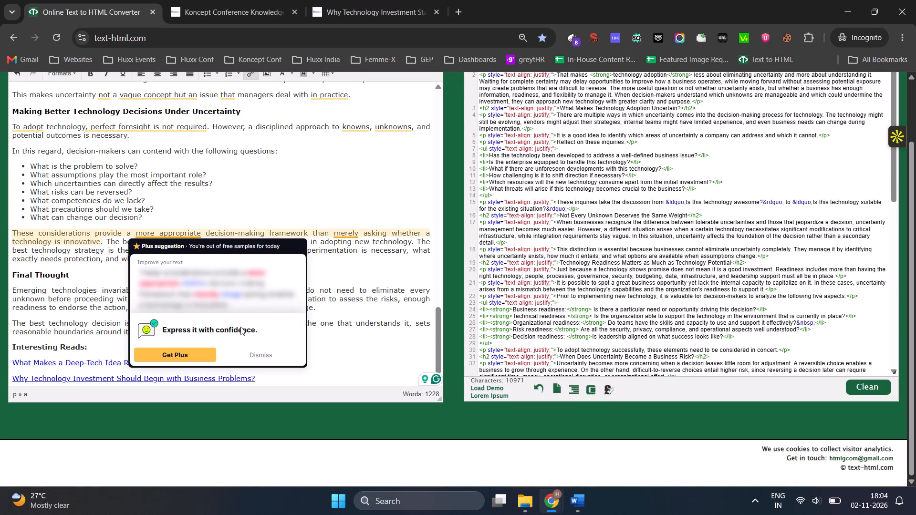
Dismiss the writing suggestion and review the article in the editor from its end back to the opening paragraph.
click(253, 349)
scroll(222, 227, up, 2)
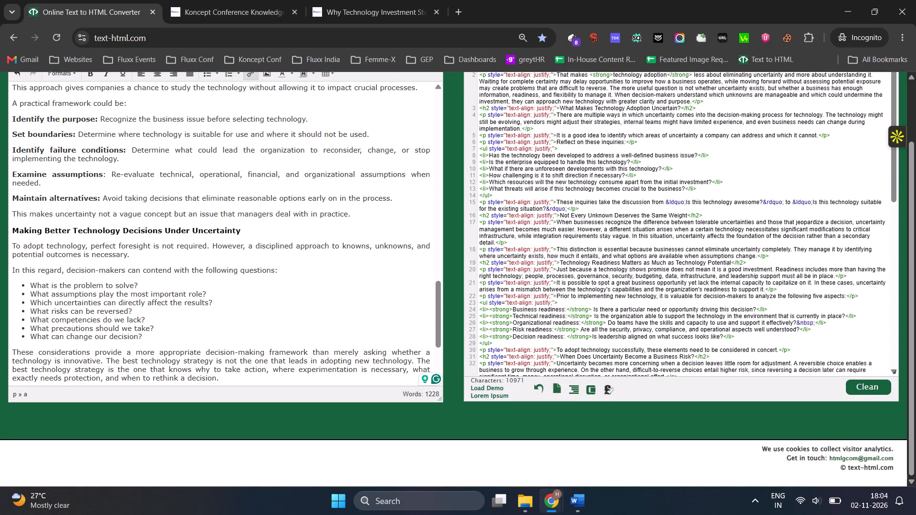
scroll(222, 227, up, 17)
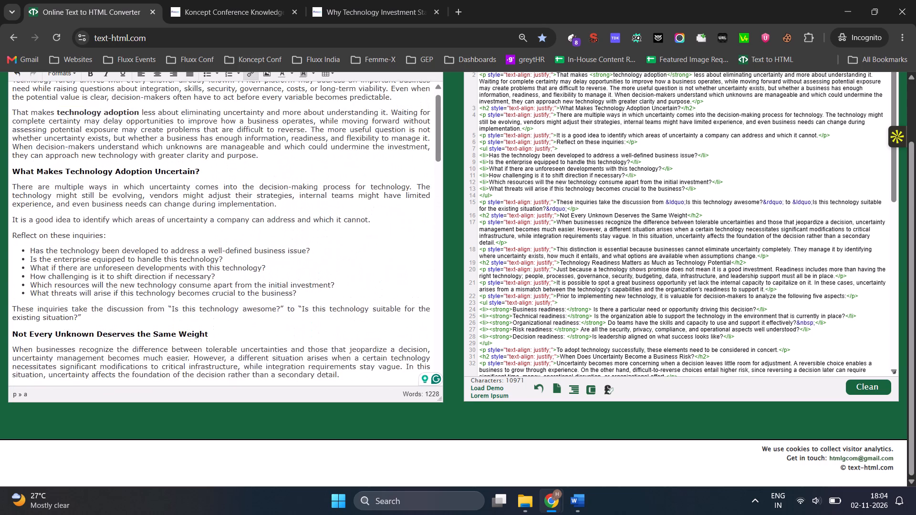
scroll(223, 227, up, 9)
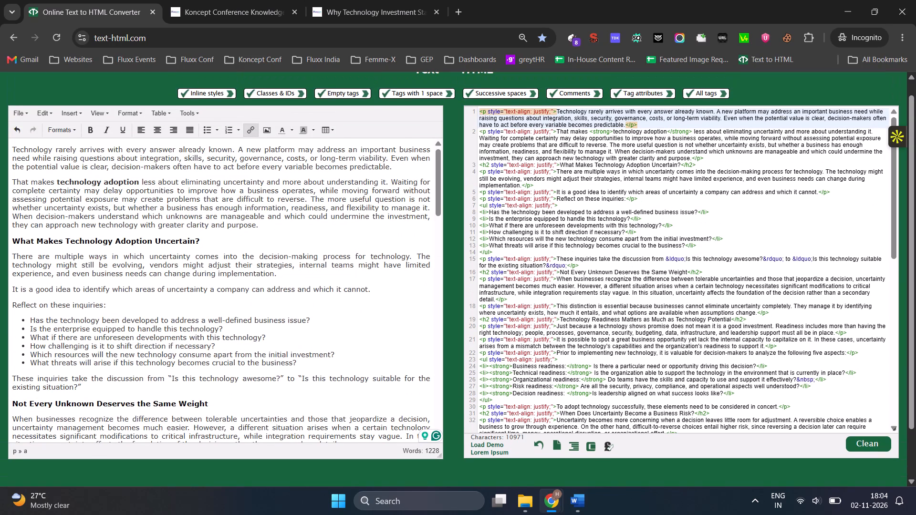
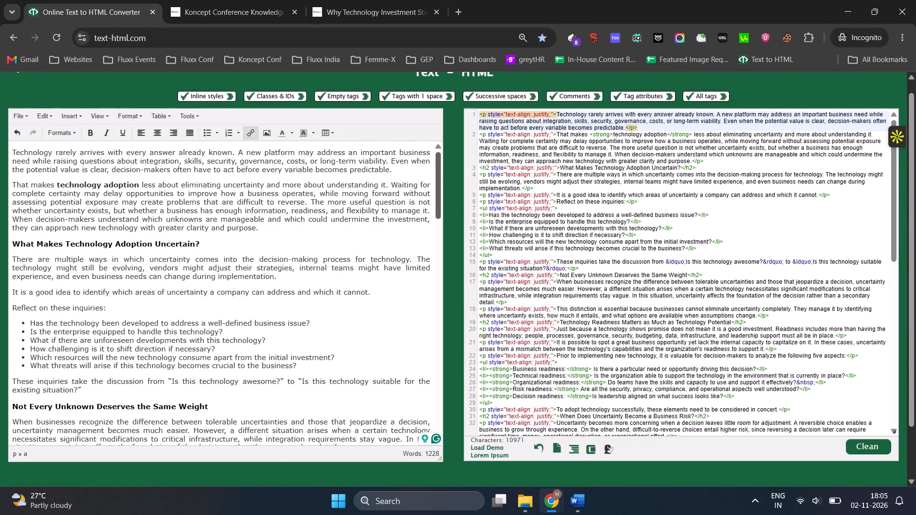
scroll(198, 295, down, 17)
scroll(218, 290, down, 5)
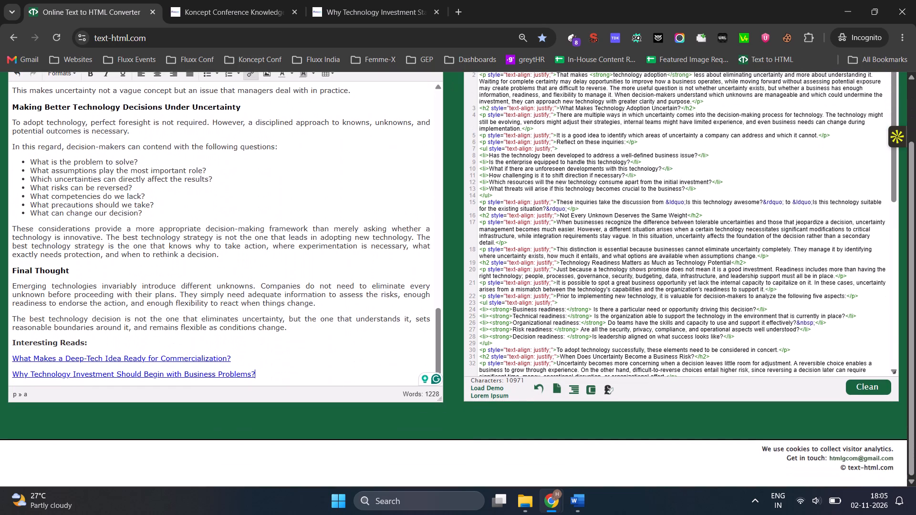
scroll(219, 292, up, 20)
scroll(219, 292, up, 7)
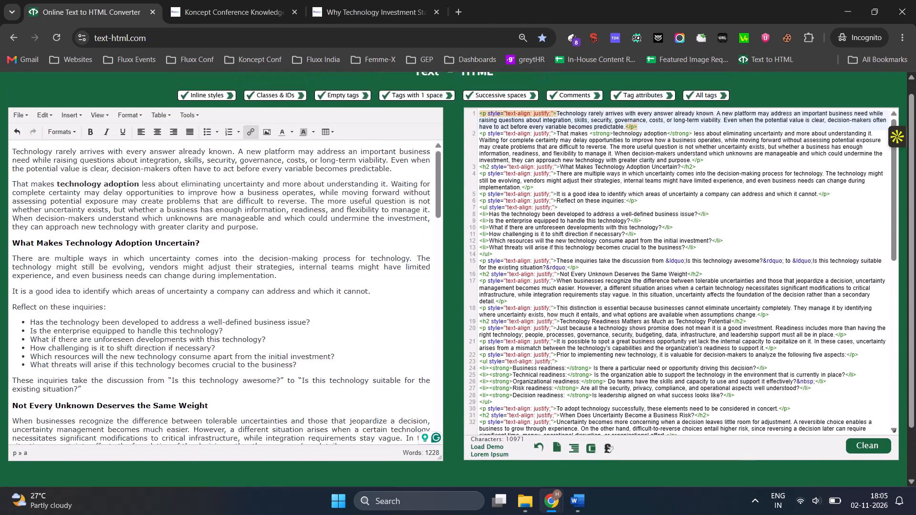
Switch to the Sep5 KonceptConference source document in Word and search it for "koncept".
key(alt+Tab)
scroll(384, 279, up, 15)
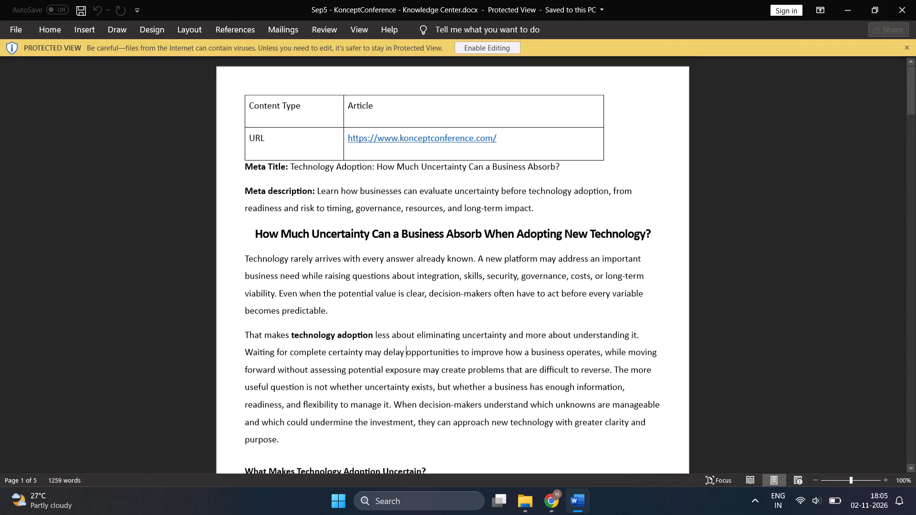
key(ctrl+f)
text(koncept)
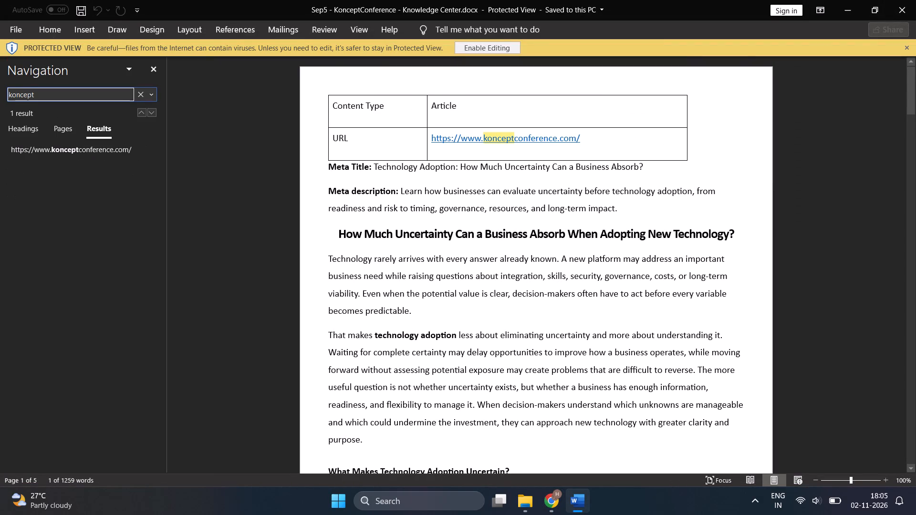
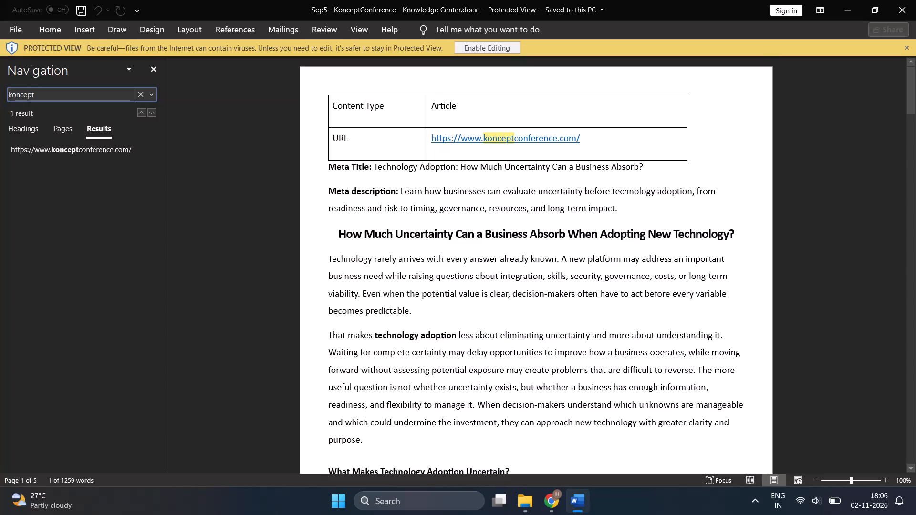
Skim the opening paragraphs and the technology adoption uncertainty section of the source document, and switch back to the Text-HTML converter in Chrome.
scroll(423, 338, down, 5)
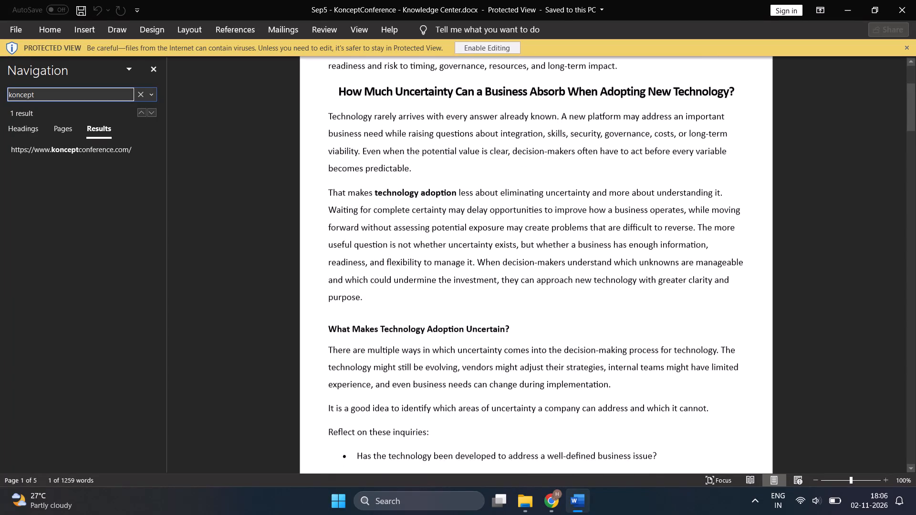
scroll(420, 351, down, 4)
scroll(398, 372, up, 3)
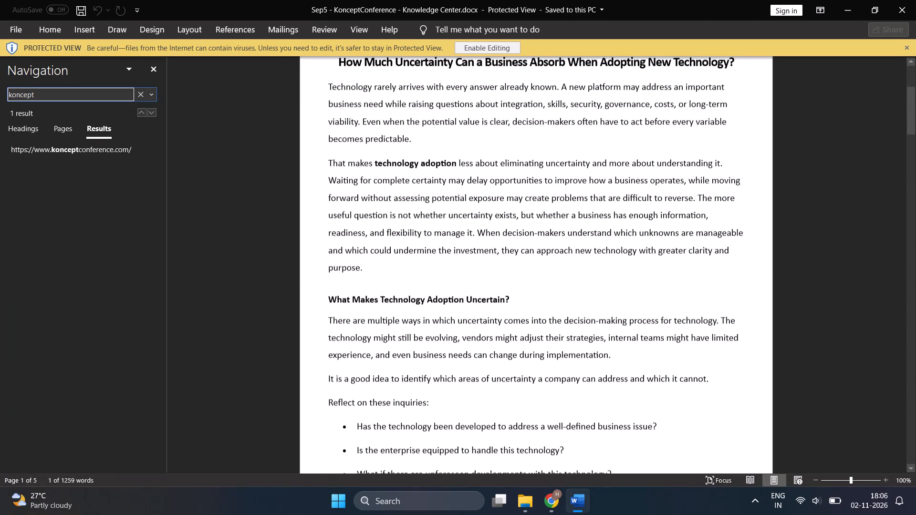
key(alt+Tab)
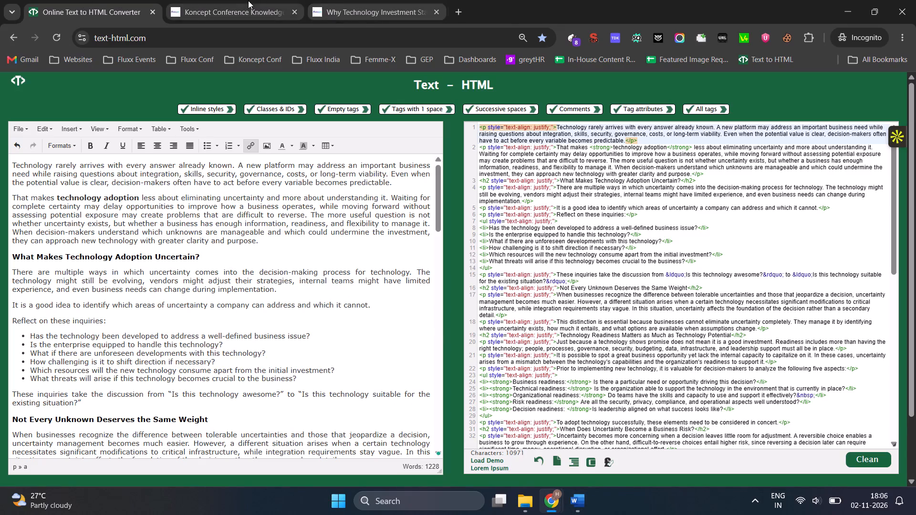
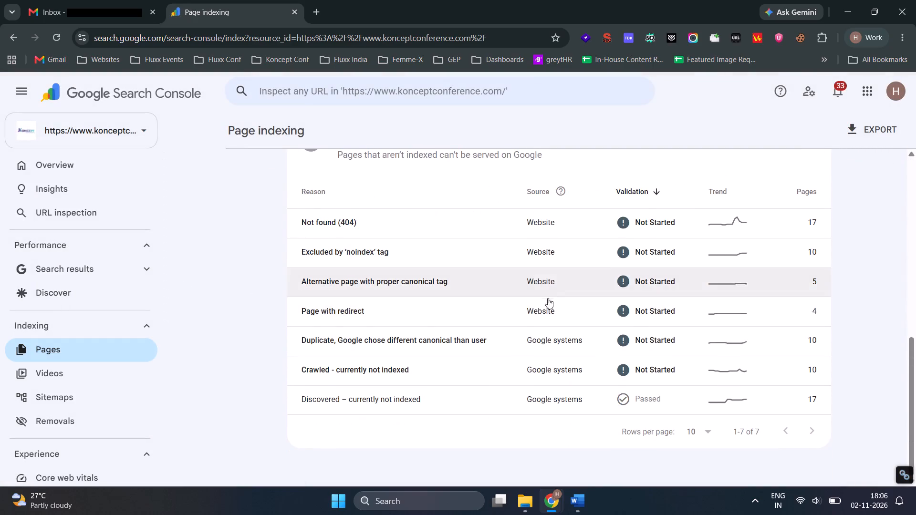
Check the indexed and not-indexed page chart in konceptconference.com's Page indexing report, then open the property's Overview in Search Console.
scroll(537, 299, up, 1)
scroll(466, 307, up, 15)
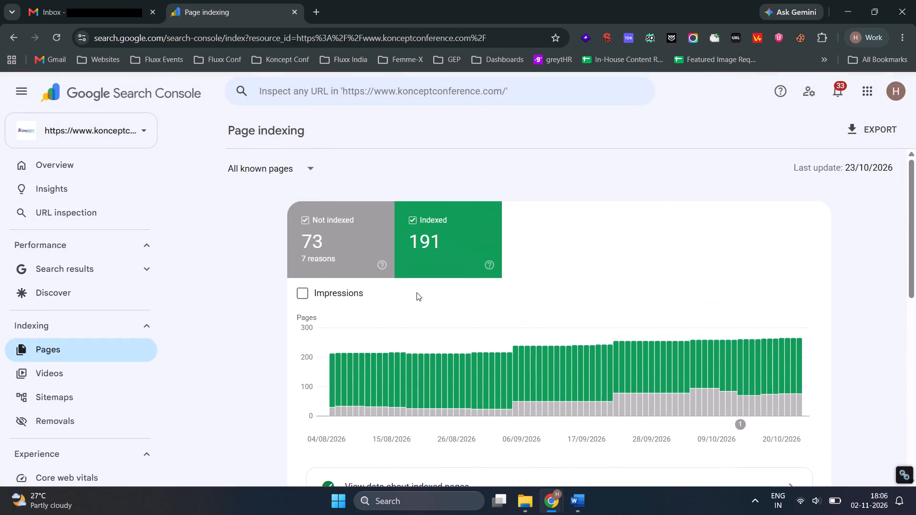
scroll(70, 303, down, 11)
scroll(82, 335, up, 11)
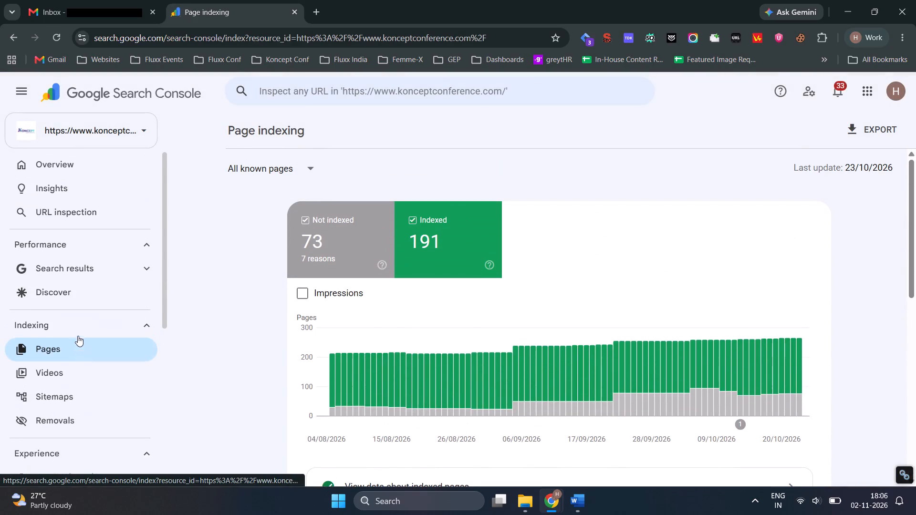
scroll(78, 336, up, 5)
click(96, 174)
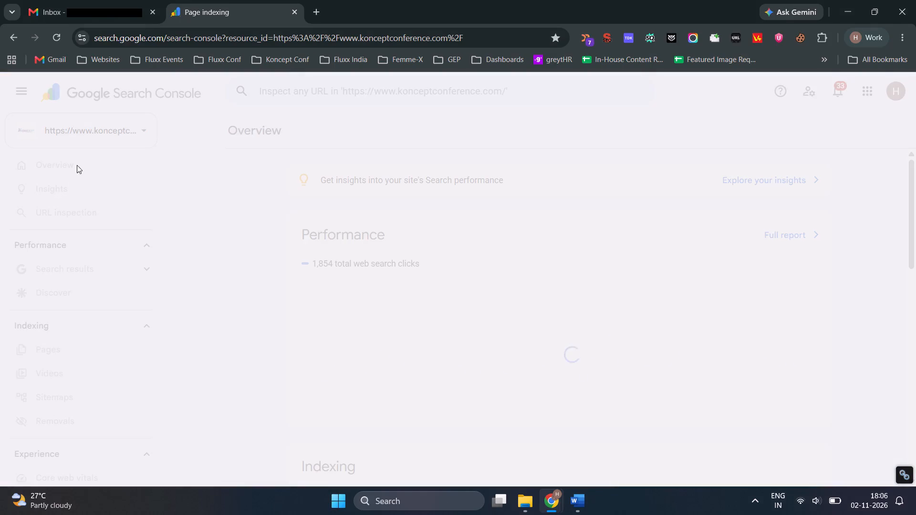
click(16, 92)
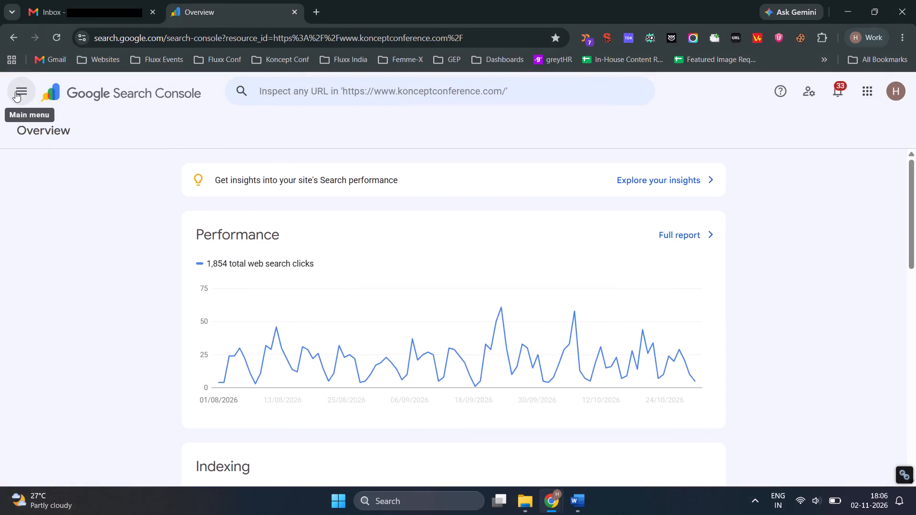
click(15, 92)
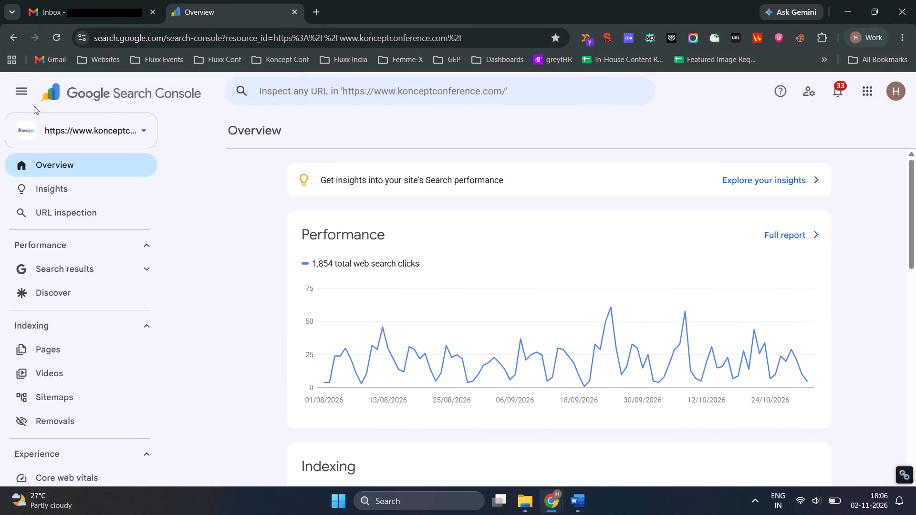
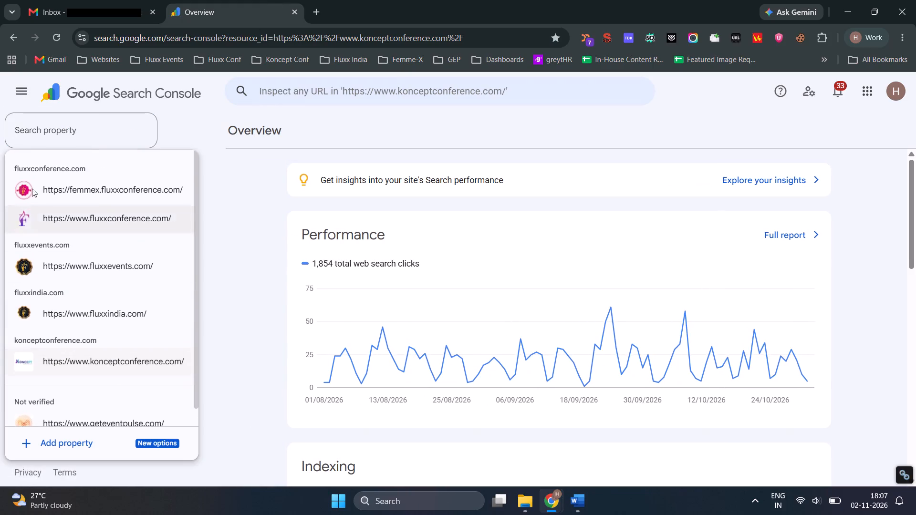
click(23, 93)
click(15, 88)
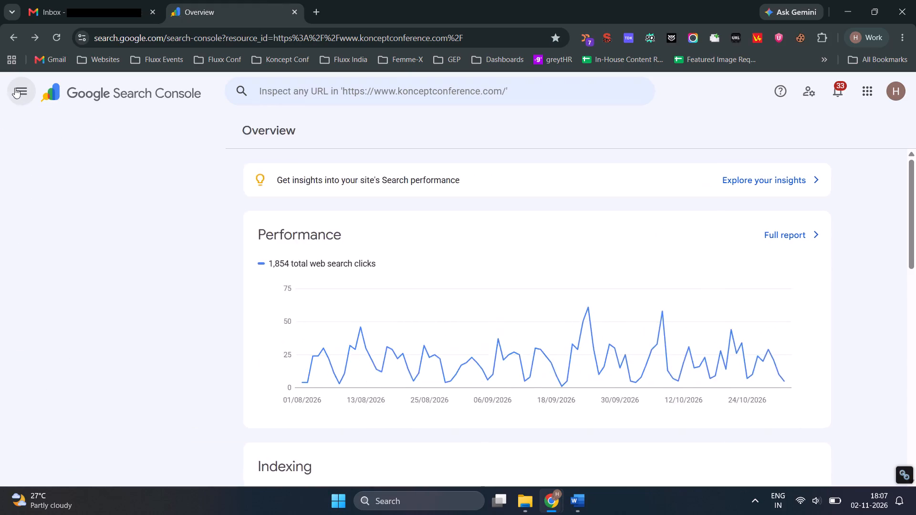
scroll(69, 422, down, 12)
click(77, 391)
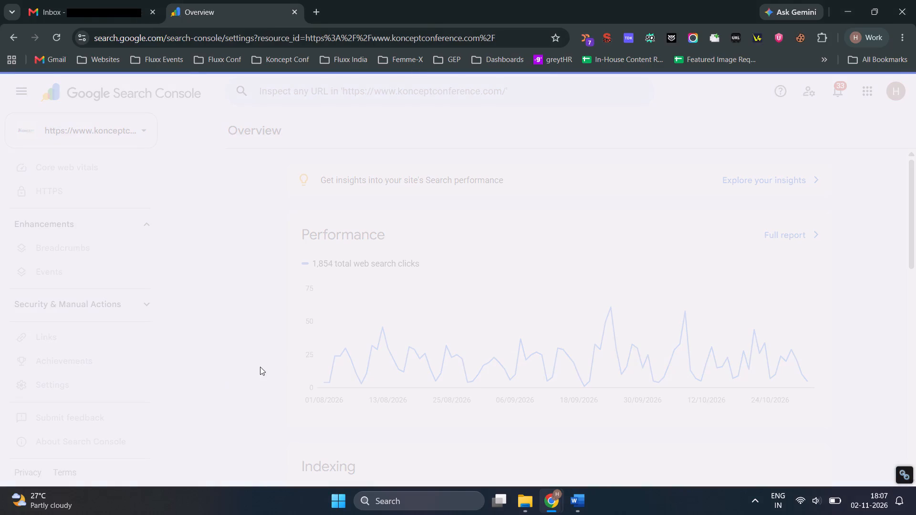
scroll(533, 355, down, 5)
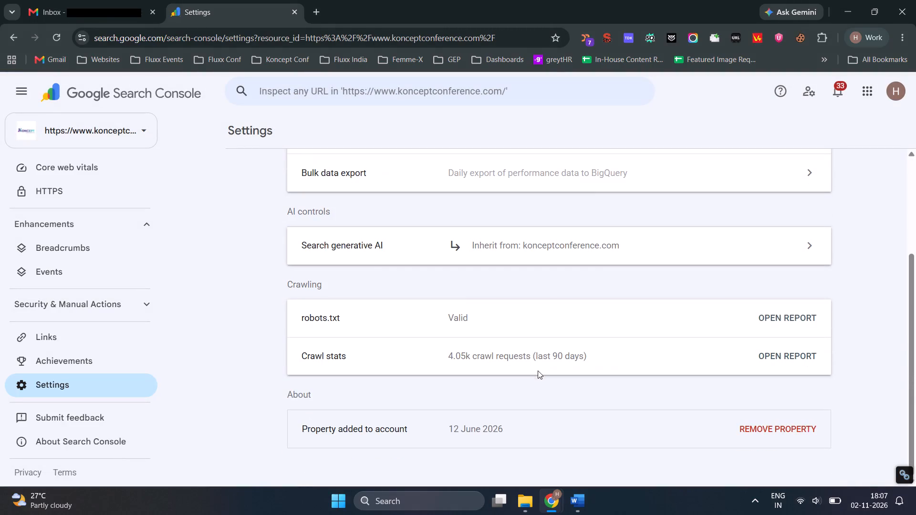
Open the ownership verification settings for the konceptconference.com property in Search Console and review the available verification methods.
scroll(538, 371, up, 5)
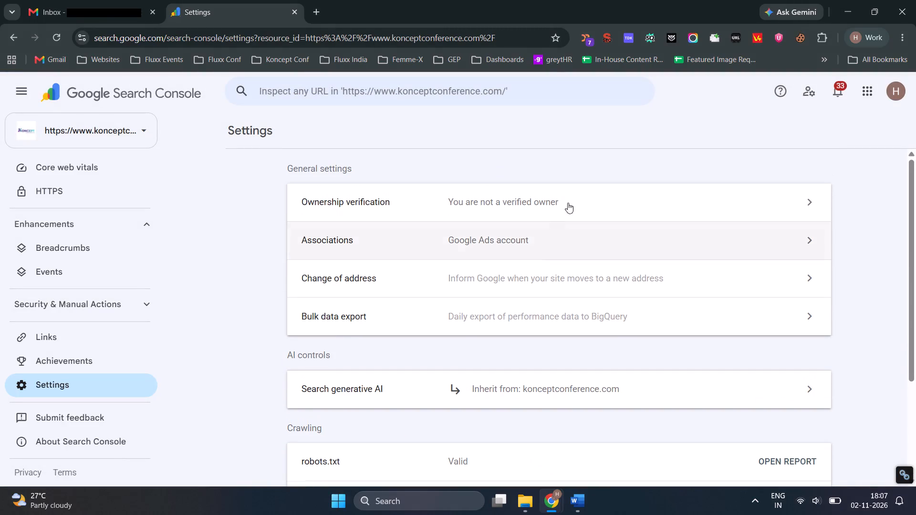
click(570, 200)
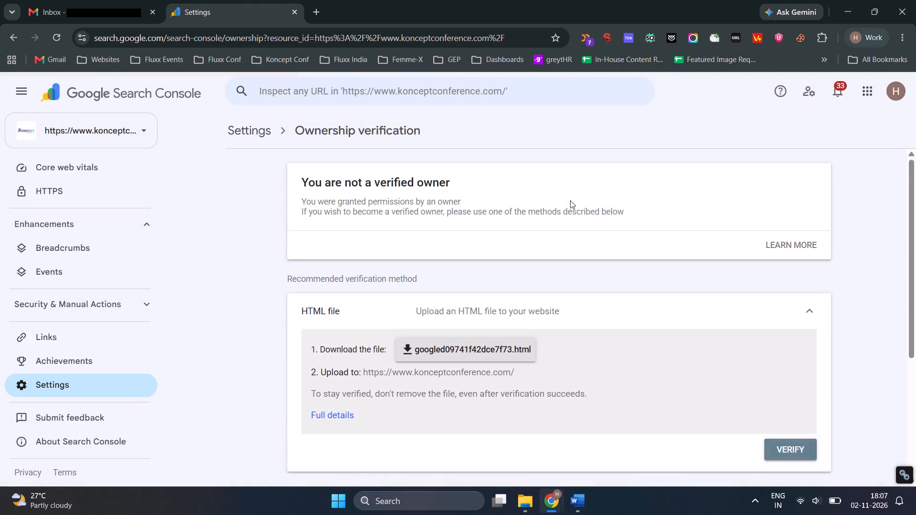
scroll(558, 328, down, 10)
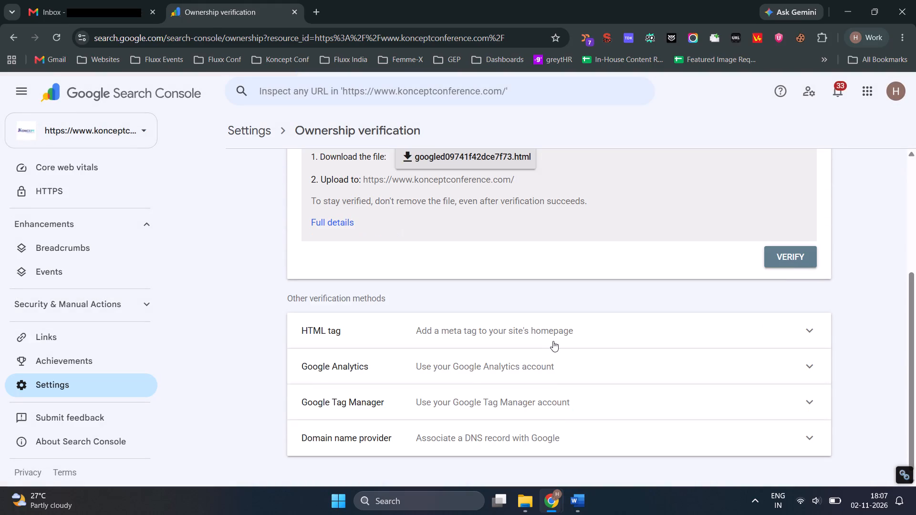
Check the details of the Google Analytics and Google Tag Manager verification methods, and review the rest of the ownership verification page.
click(664, 358)
click(664, 358)
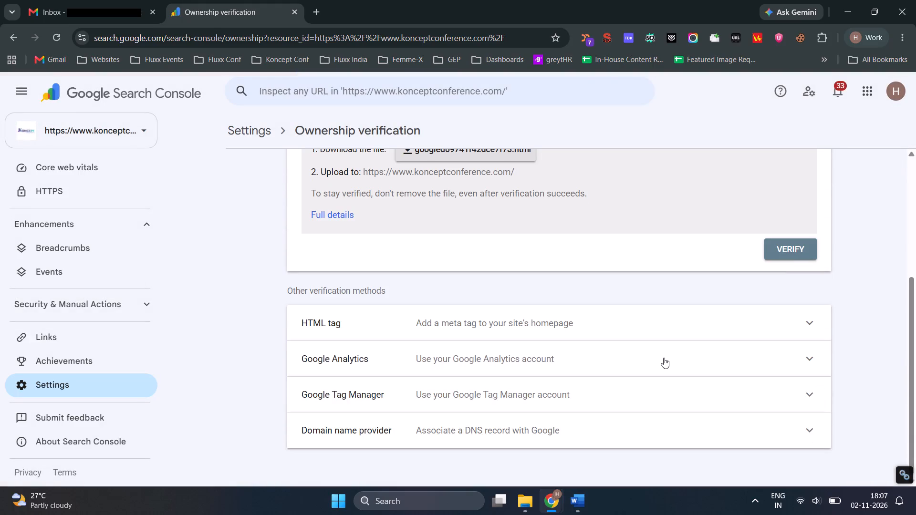
scroll(557, 358, down, 5)
click(589, 387)
click(589, 387)
scroll(542, 379, down, 6)
scroll(542, 379, up, 13)
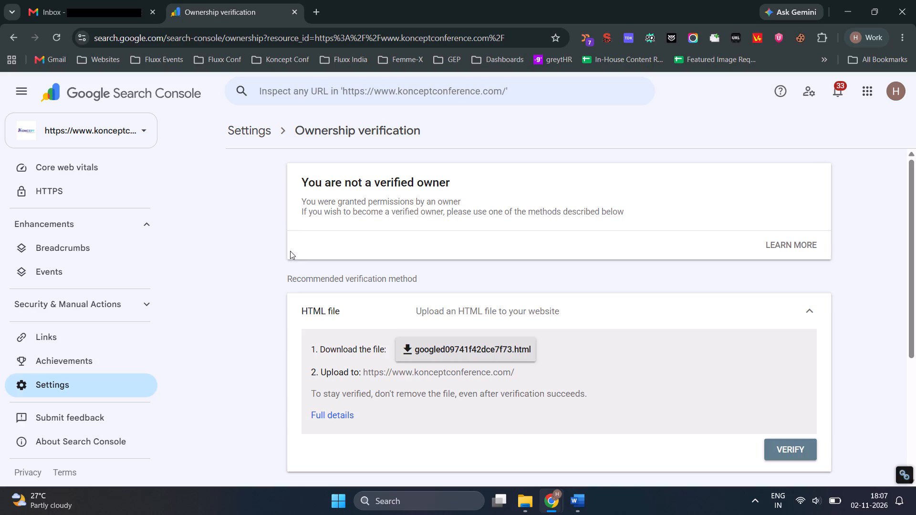
Leave ownership verification for the konceptconference.com property's Overview and review its performance, indexing, experience and enhancements summaries.
click(243, 132)
scroll(25, 345, up, 20)
scroll(25, 345, up, 7)
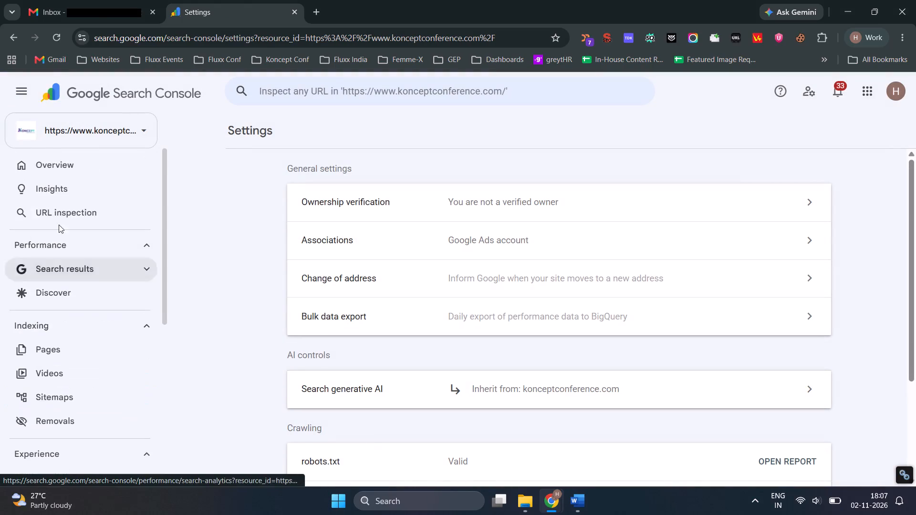
click(81, 168)
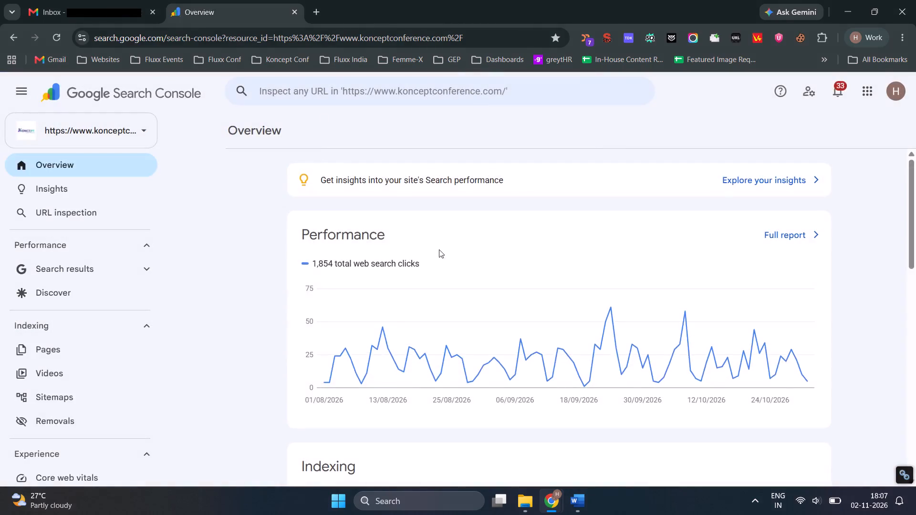
scroll(446, 253, down, 6)
scroll(549, 231, down, 5)
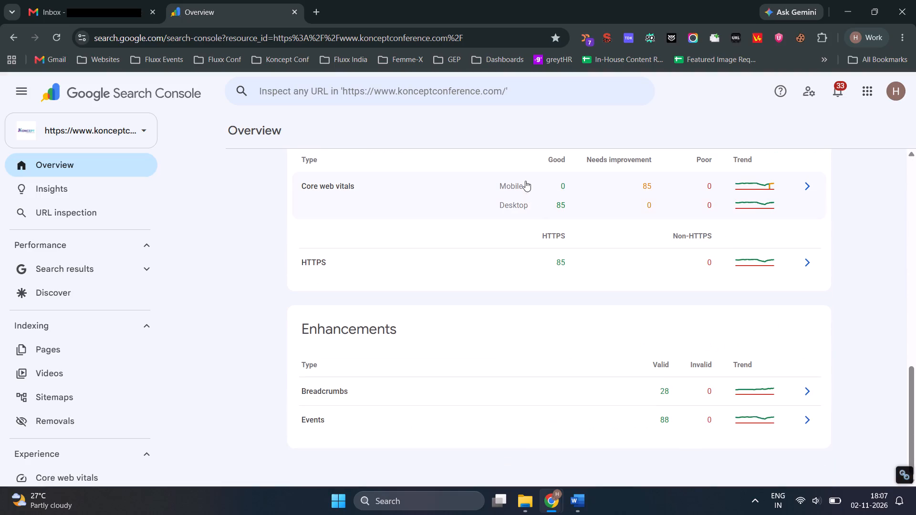
scroll(519, 246, up, 1)
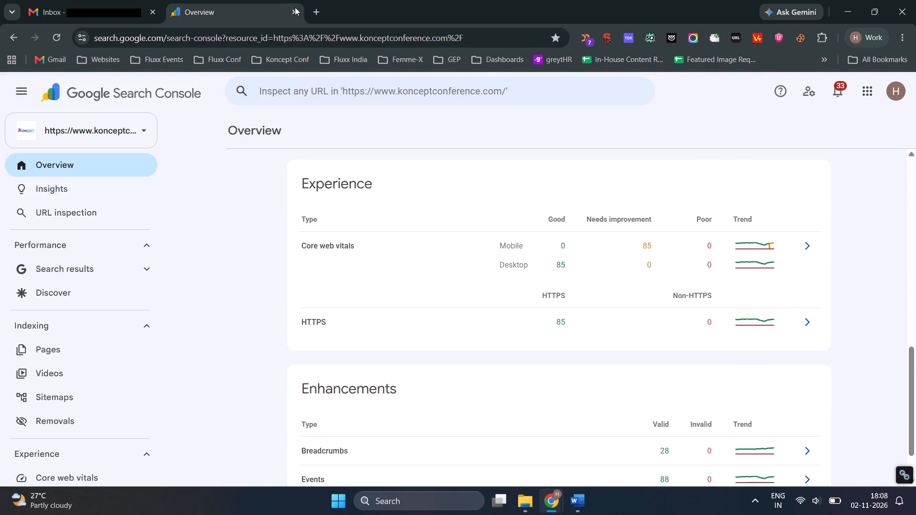
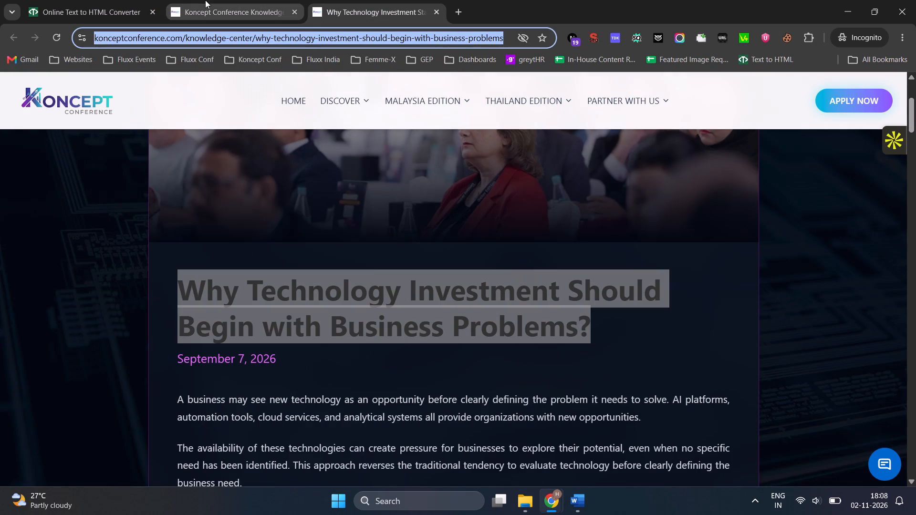
Close the technology investment article's tab, keeping the Knowledge Center listing open, and switch to the Sep5 KonceptConference document in Word.
click(205, 0)
click(436, 17)
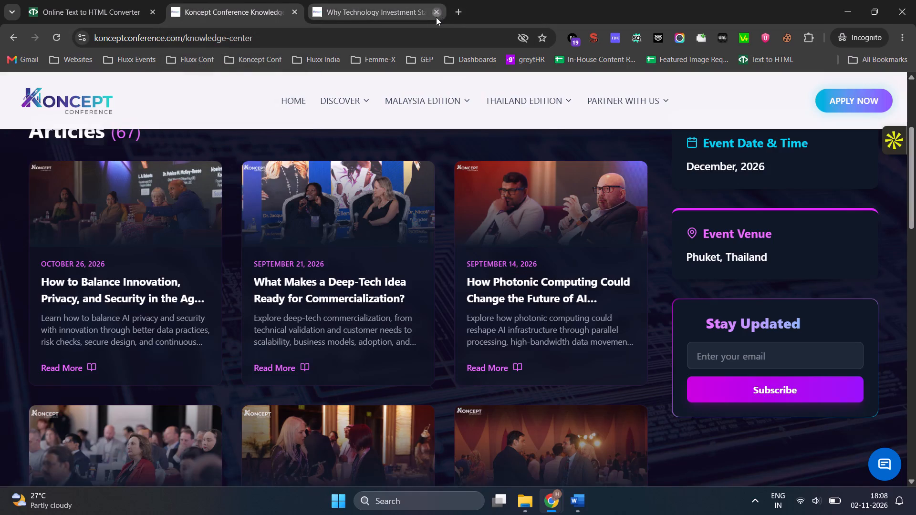
key(alt+Tab)
key(alt+Tab)
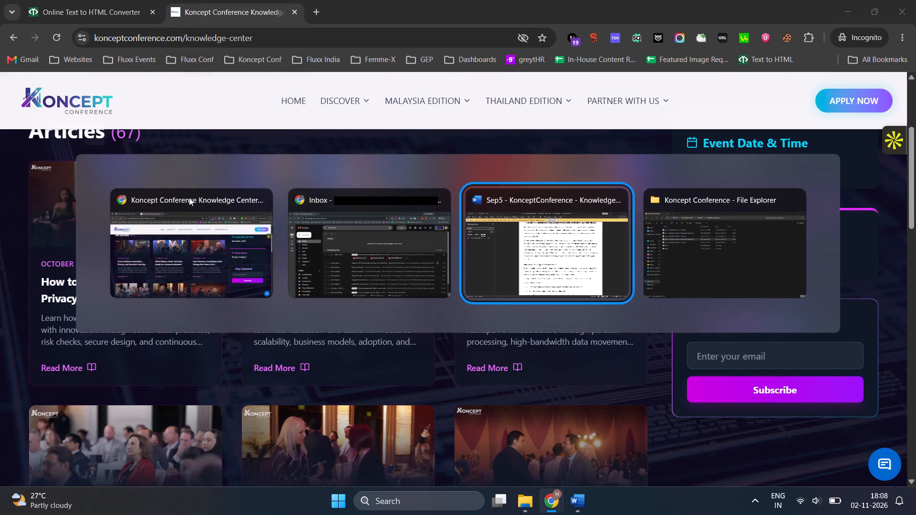
Switch to the Sep5 KonceptConference Word document and search it for "conference".
scroll(458, 300, up, 20)
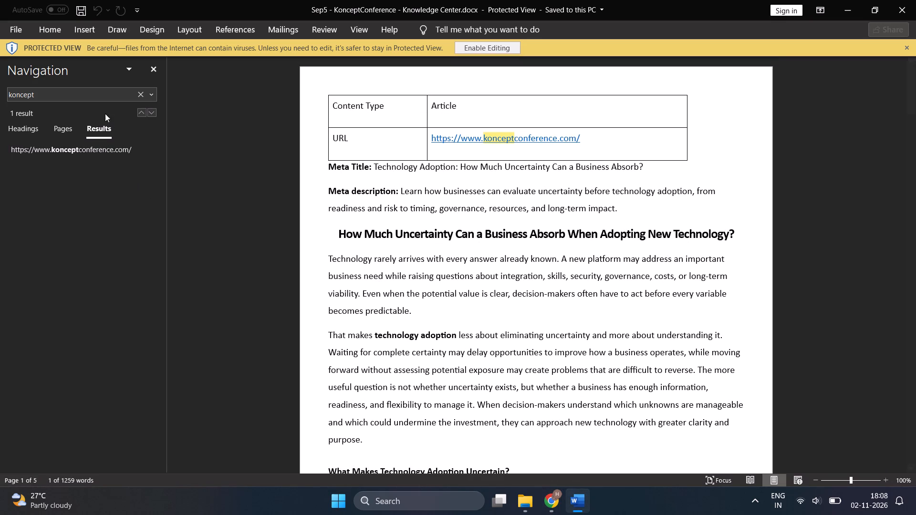
click(140, 93)
double_click(106, 100)
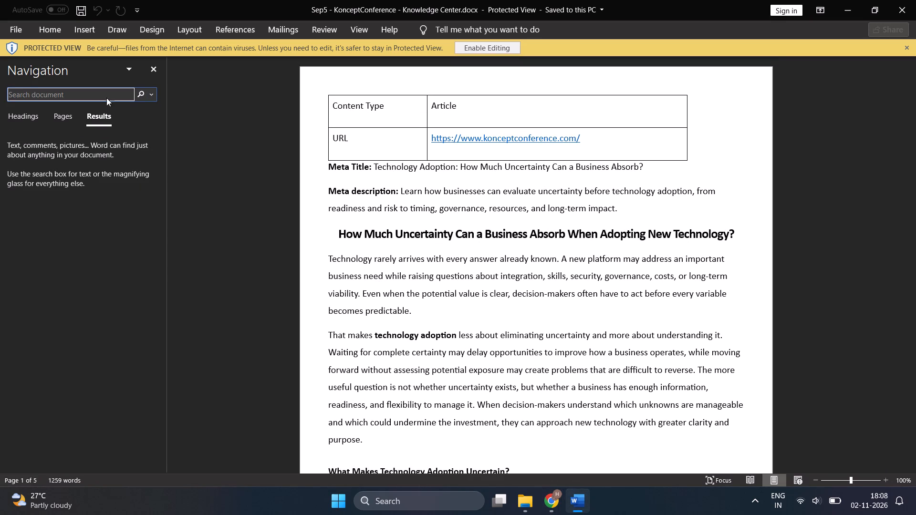
text(cio)
key(BackSpace)
key(BackSpace)
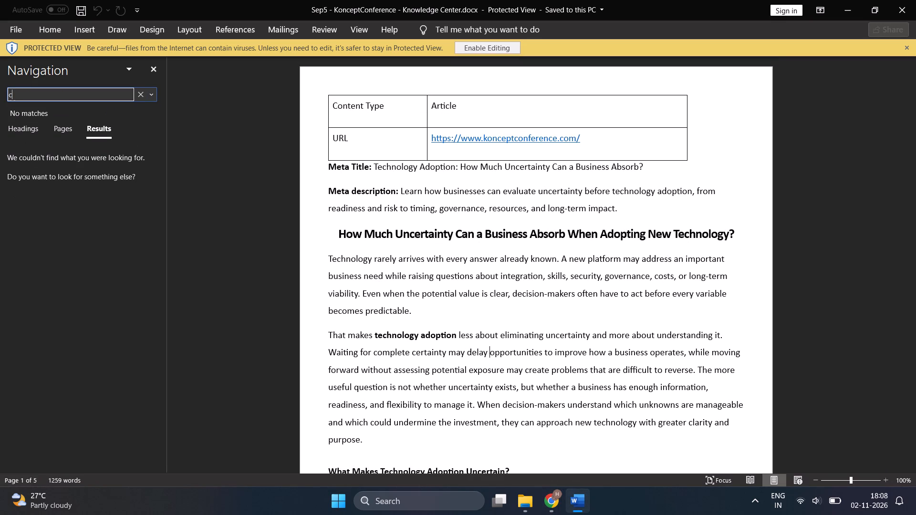
text(onference)
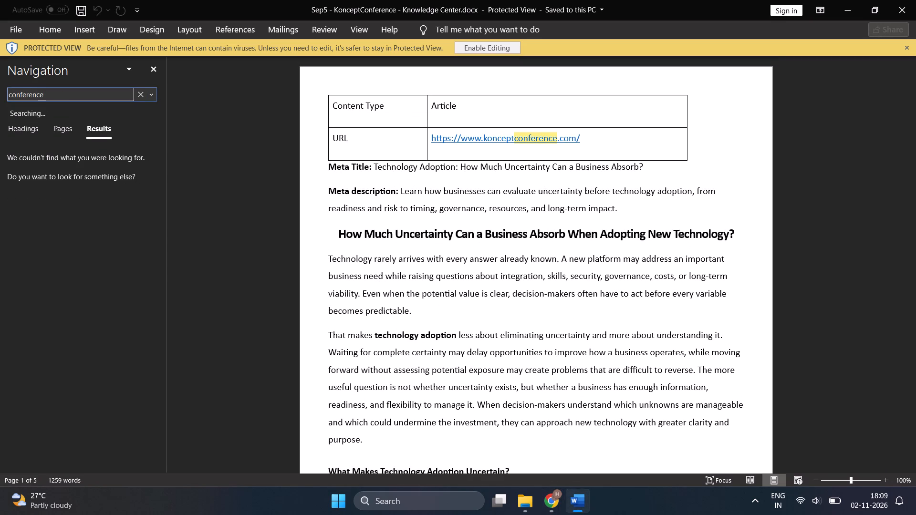
Search the article document for "summit" instead.
key(BackSpace)
key(BackSpace)
key(BackSpace)
key(BackSpace)
key(BackSpace)
key(BackSpace)
key(BackSpace)
key(BackSpace)
key(BackSpace)
key(BackSpace)
key(BackSpace)
key(BackSpace)
key(BackSpace)
key(BackSpace)
key(BackSpace)
key(BackSpace)
key(BackSpace)
text(summit)
Replace the document search term with "spe" to look for related wording in the article.
key(BackSpace)
key(BackSpace)
key(BackSpace)
key(BackSpace)
key(BackSpace)
key(BackSpace)
key(BackSpace)
key(BackSpace)
key(BackSpace)
key(BackSpace)
key(BackSpace)
key(BackSpace)
key(BackSpace)
key(BackSpace)
key(BackSpace)
key(BackSpace)
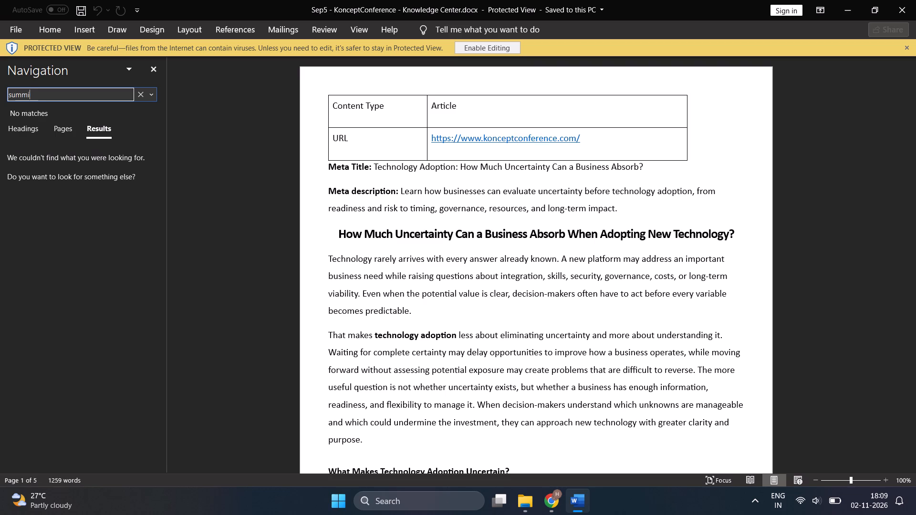
text(spe)
Search the article for "event", clear the search term and close the document search.
key(BackSpace)
key(BackSpace)
key(BackSpace)
key(BackSpace)
key(BackSpace)
key(BackSpace)
key(BackSpace)
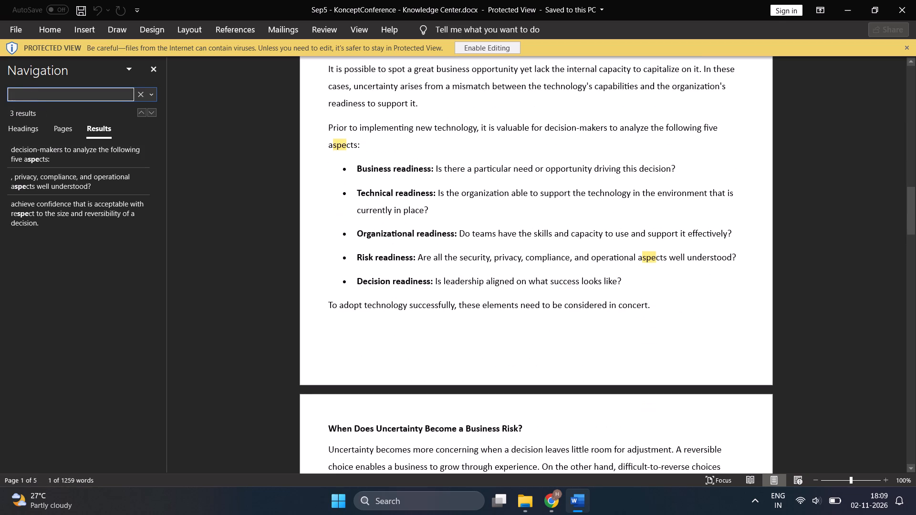
key(BackSpace)
key(BackSpace)
key(BackSpace)
text(event)
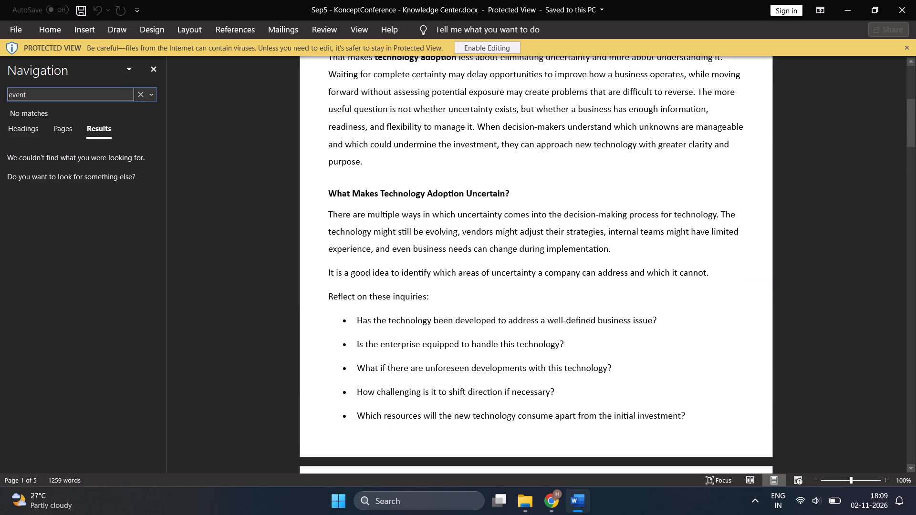
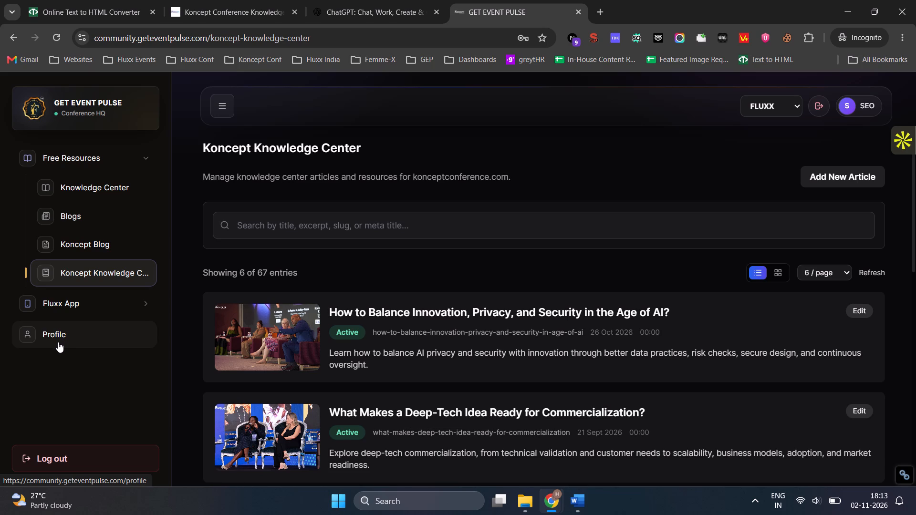
scroll(372, 323, down, 4)
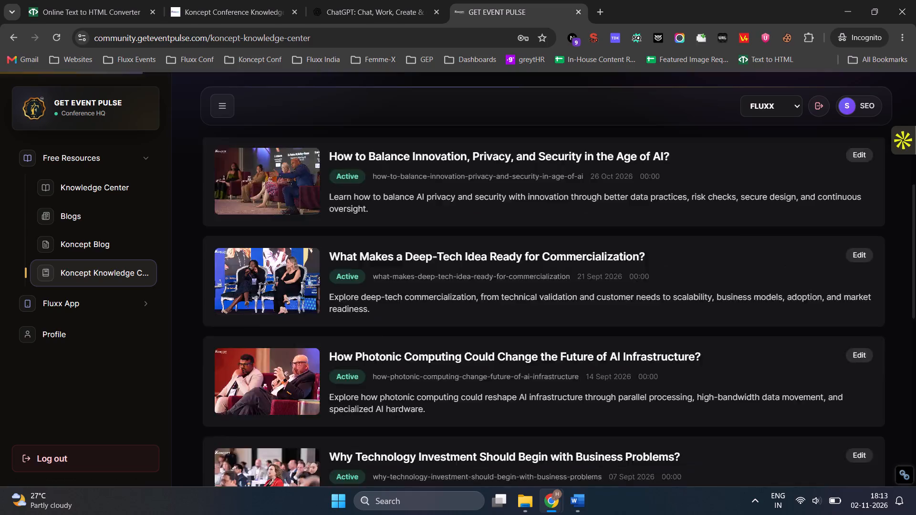
scroll(478, 381, up, 9)
click(823, 179)
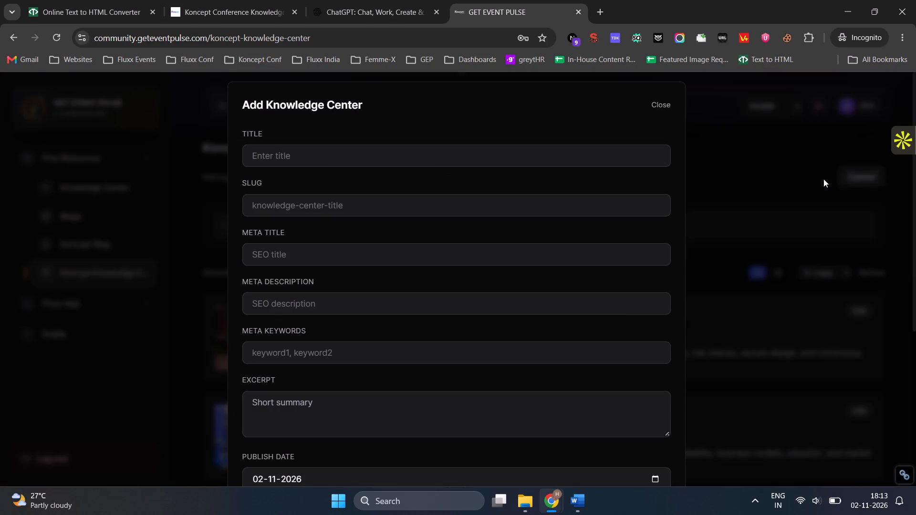
Copy the article heading "How Much Uncertainty Can a Business Absorb When Adopting New Technology?" from the Word document into the form's Title.
click(330, 155)
key(alt+Tab)
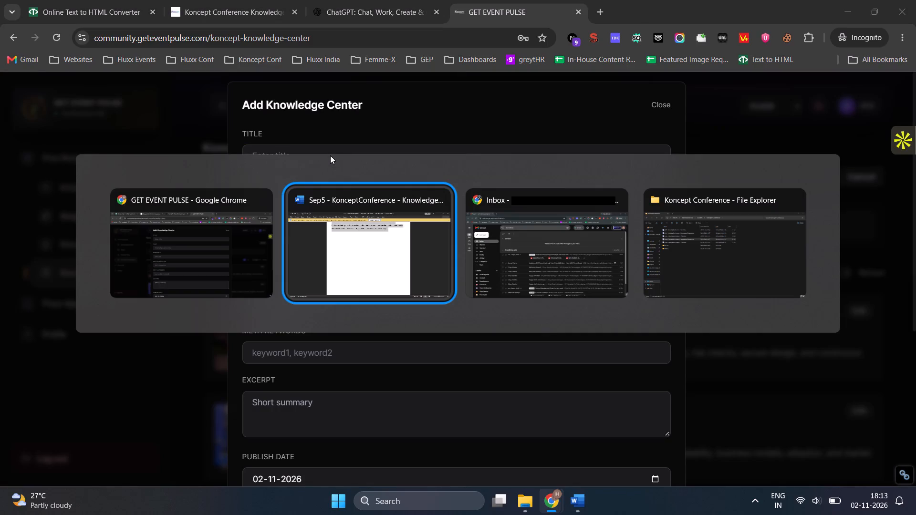
drag(915, 413, 915, 0)
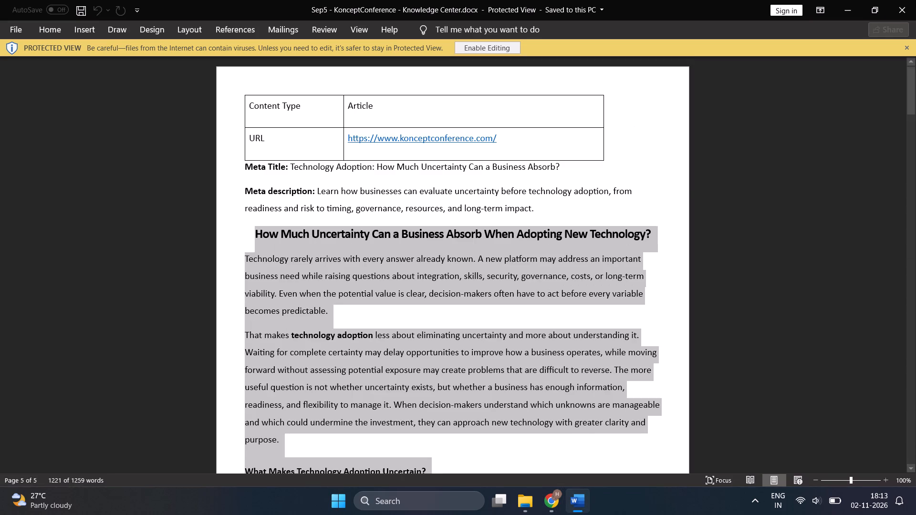
click(467, 228)
triple_click(463, 234)
key(ctrl+c)
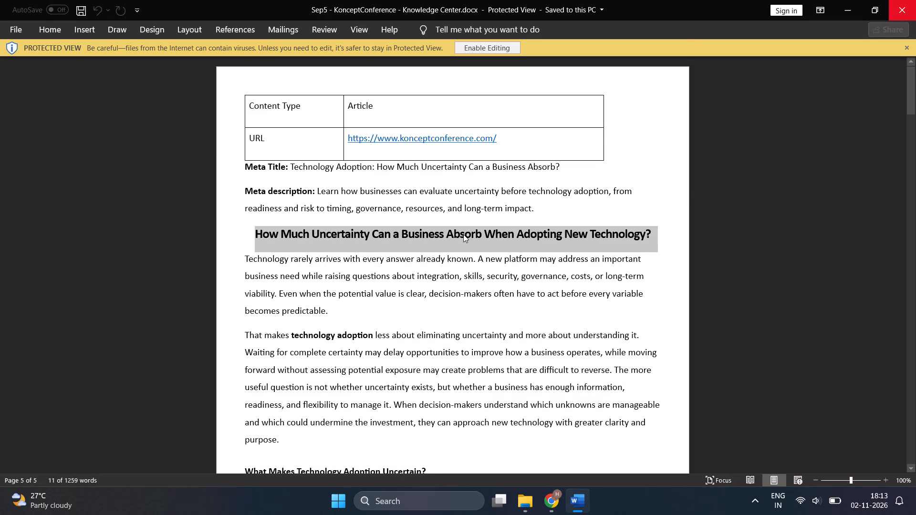
key(alt+Tab)
key(ctrl+v)
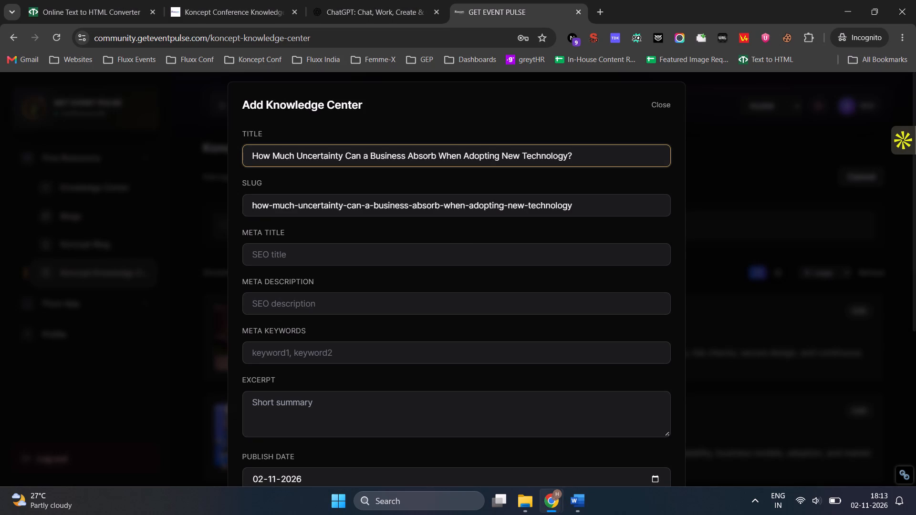
Remove the word "a" and its extra hyphen from between "can" and "business" in the slug.
click(284, 209)
click(315, 200)
click(364, 206)
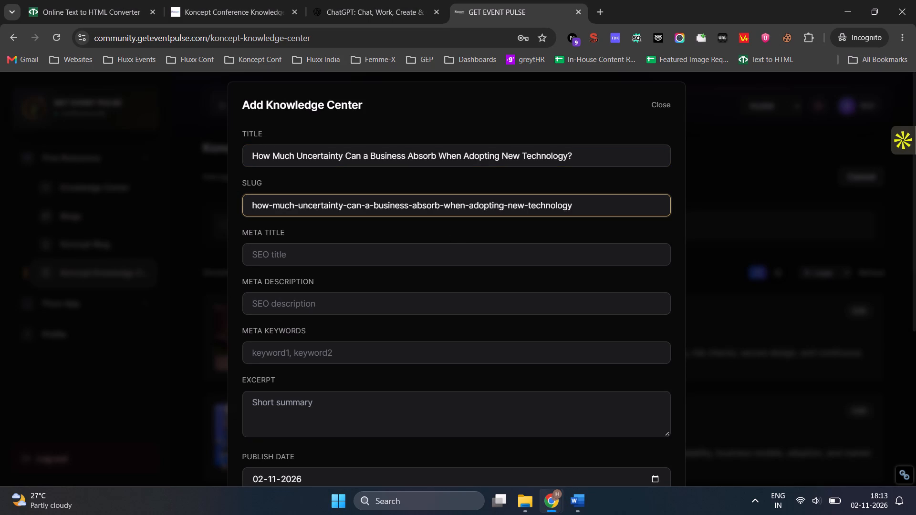
key(Delete)
key(Delete)
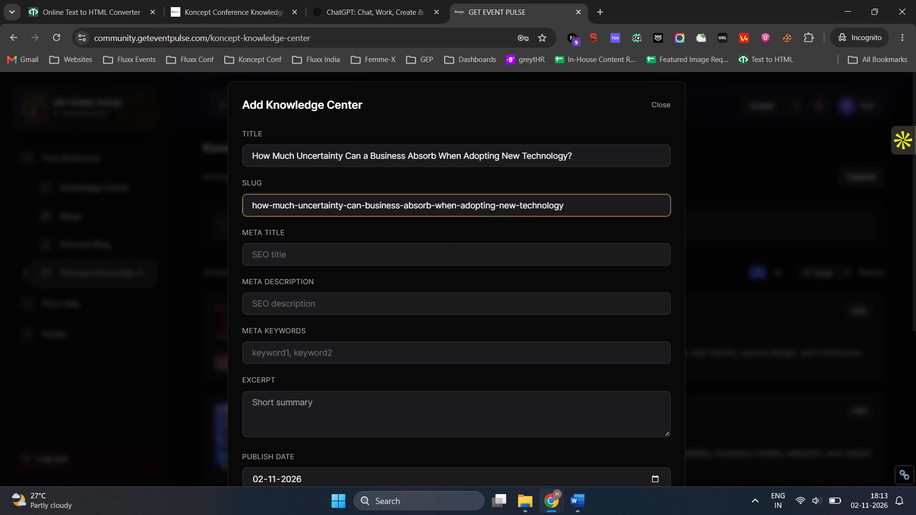
key(ctrl+Right)
key(ctrl+Right)
key(ctrl+Right)
key(ctrl+Right)
key(ctrl+Right)
key(ctrl+Right)
key(ctrl+Right)
key(ctrl+Right)
key(ctrl+Right)
key(ctrl+Right)
key(ctrl+Right)
key(ctrl+Right)
key(ctrl+Right)
key(ctrl+Right)
Remove "how-much-" from the slug, leaving "uncertainty-can-business-absorb-when-adopting-new-technology".
click(339, 247)
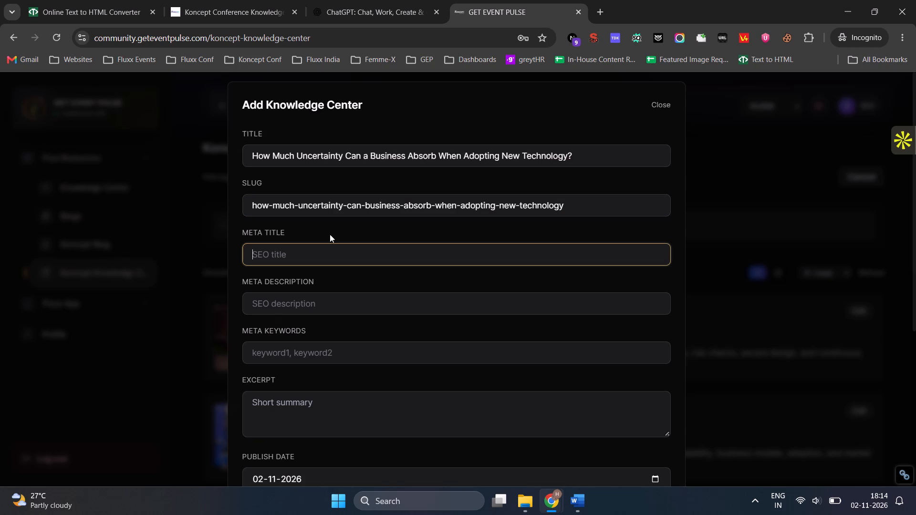
click(299, 204)
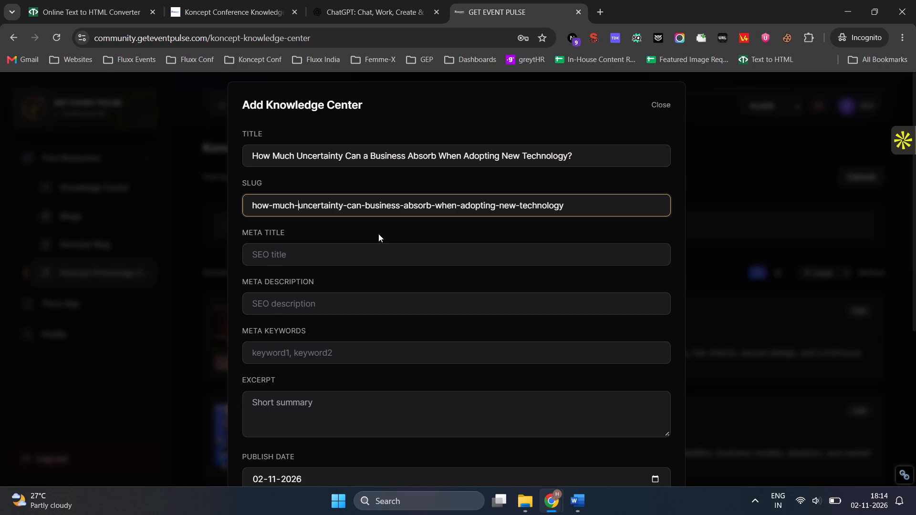
key(ctrl+shift+Left)
key(ctrl+shift+Left)
key(ctrl+shift+Left)
key(ctrl+shift+Left)
key(ctrl+shift+Left)
key(BackSpace)
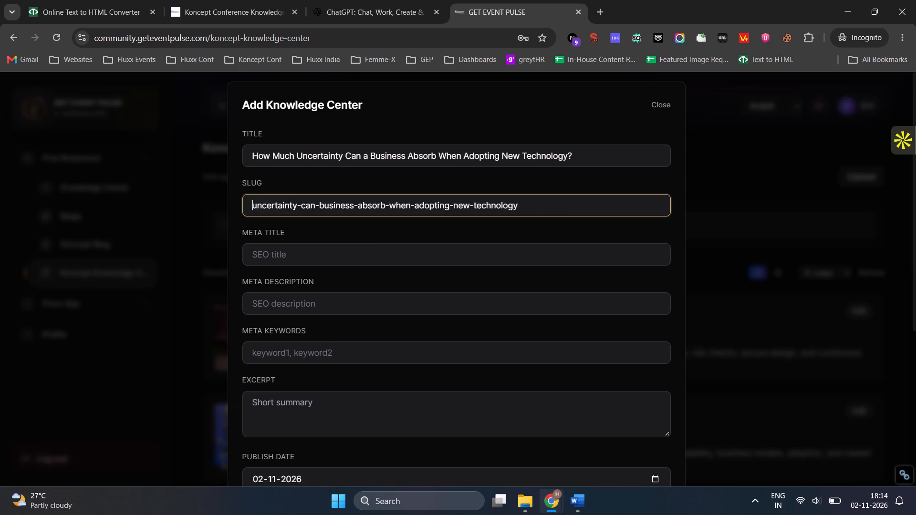
key(Tab)
key(alt+Tab)
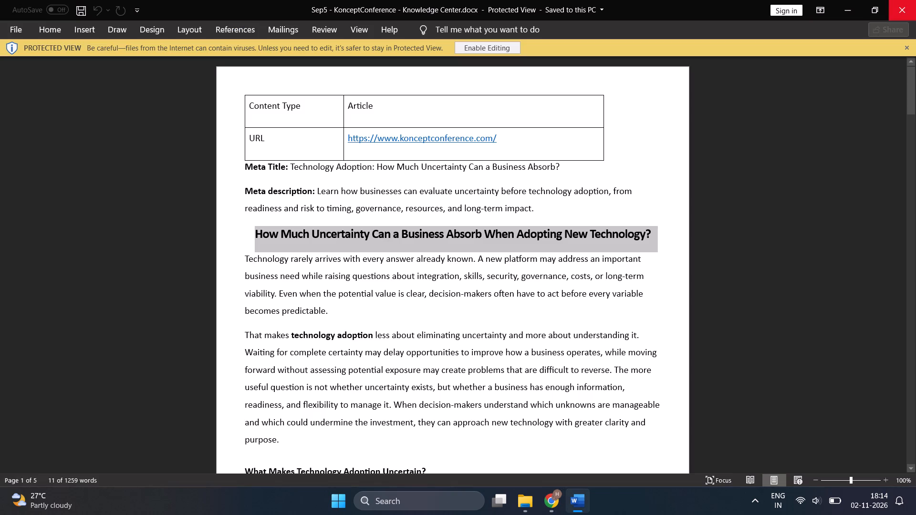
drag(291, 166, 312, 167)
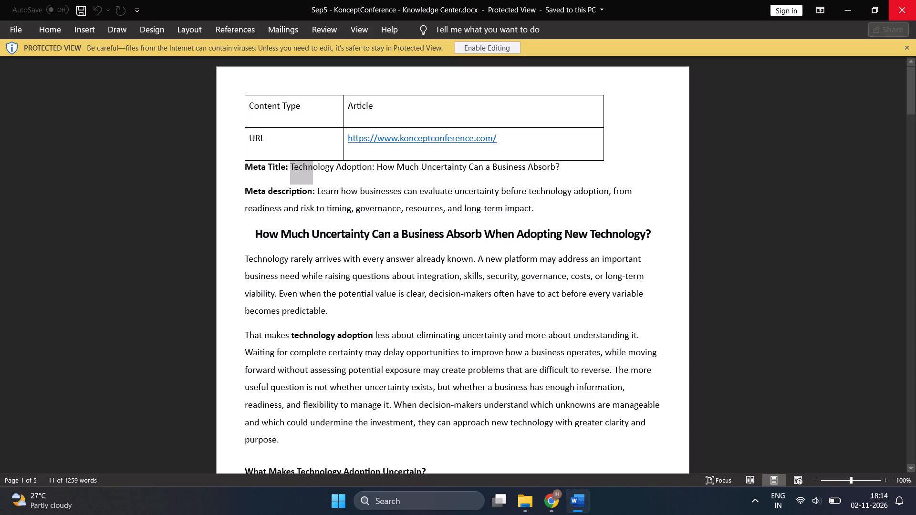
drag(312, 167, 558, 168)
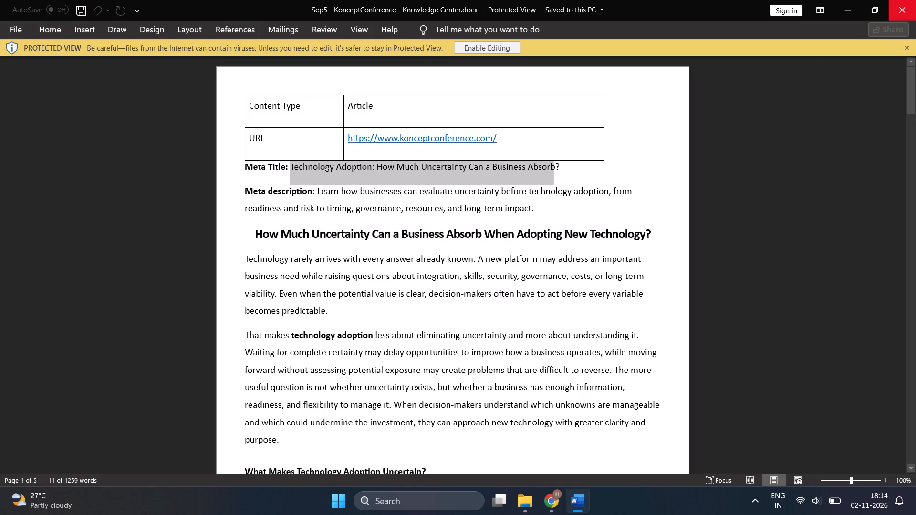
drag(558, 168, 559, 168)
key(ctrl+c)
key(ctrl+c)
key(alt+Tab)
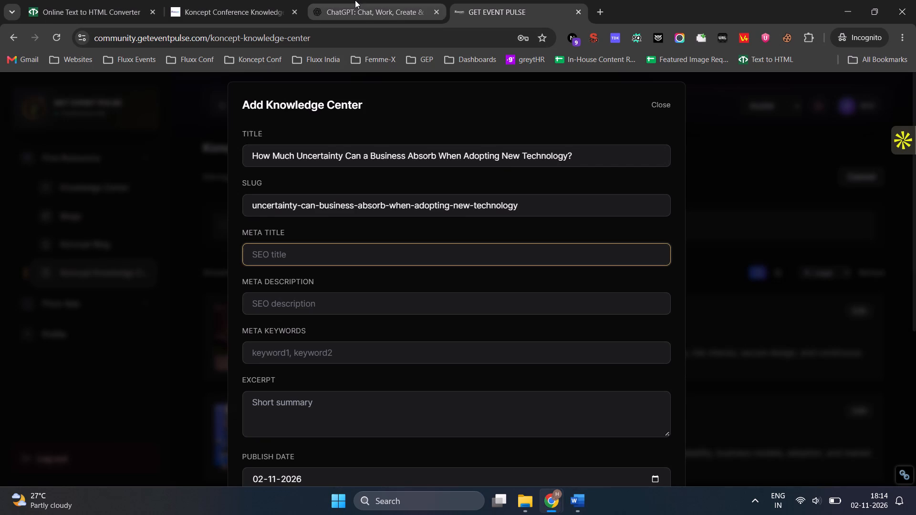
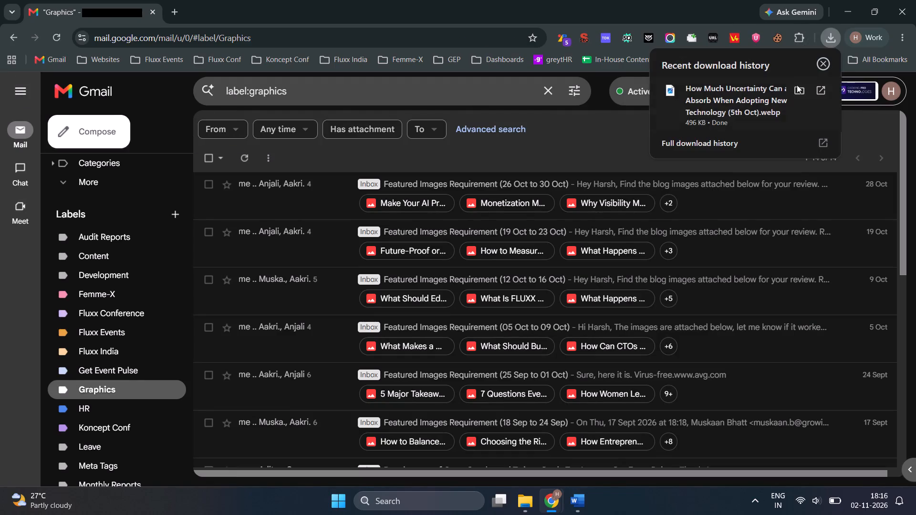
click(796, 94)
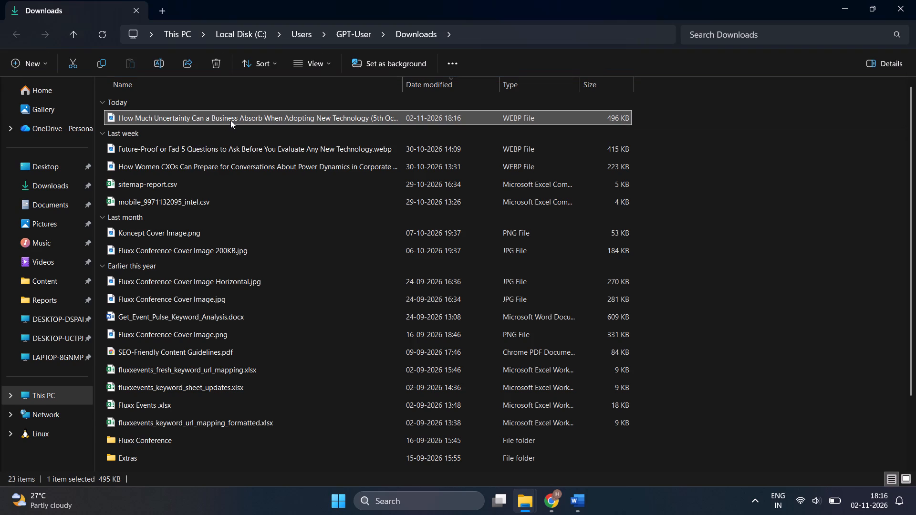
click(230, 120)
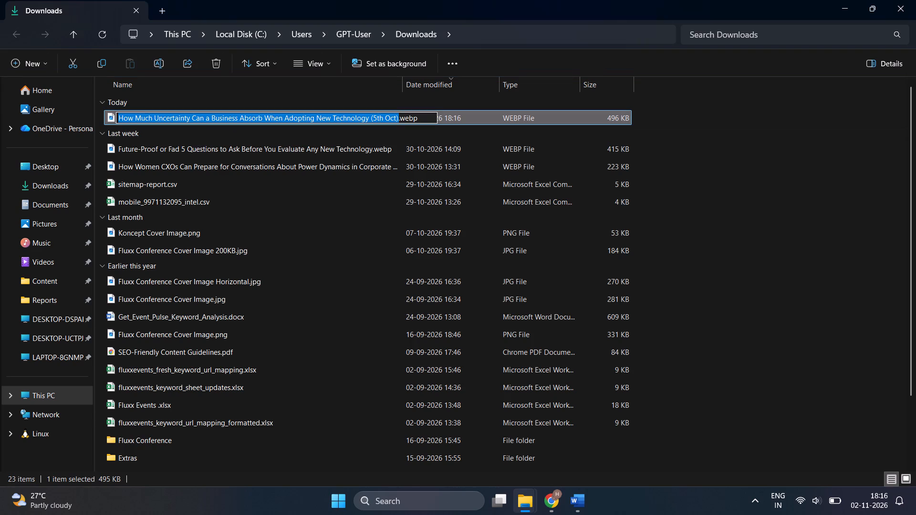
key(ctrl+Right)
key(ctrl+Left)
key(Right)
key(ctrl+Right)
key(ctrl+Left)
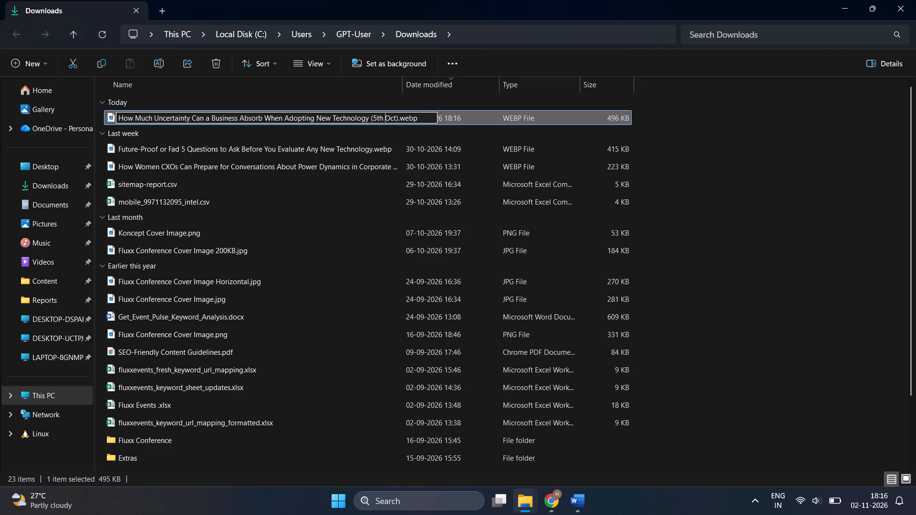
key(Right)
key(Right)
key(Right)
key(Right)
key(ctrl+shift+Left)
key(ctrl+shift+Left)
key(BackSpace)
key(BackSpace)
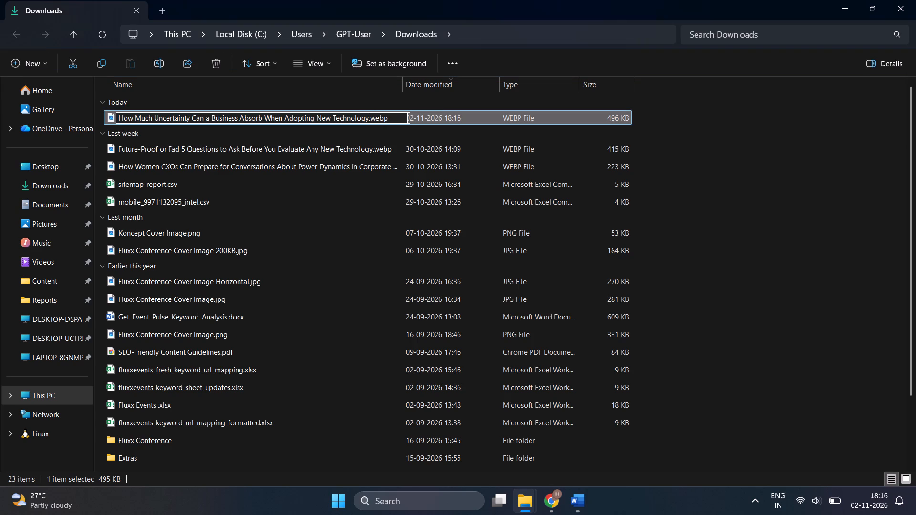
key(Return)
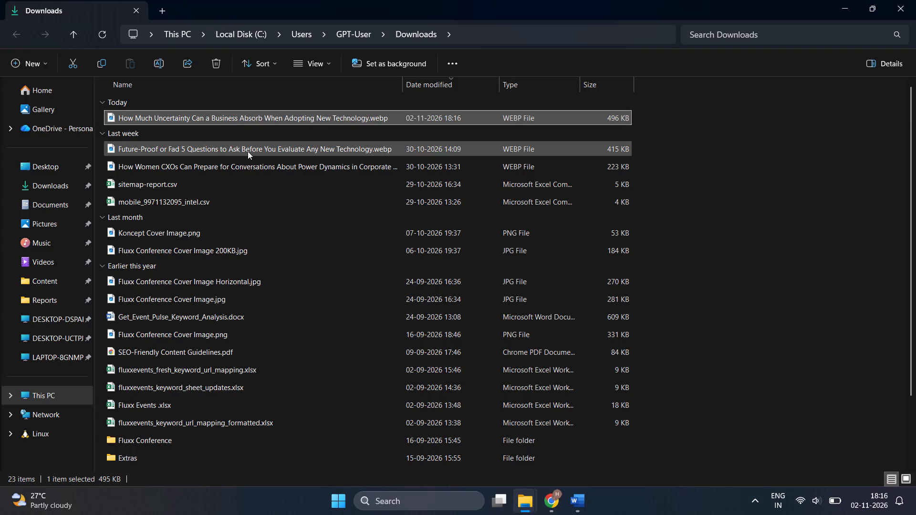
Permanently delete last week's two WEBP images, "Future-Proof or Fad" and "How Women CXOs Can Prepare", from Downloads and close the folder.
click(248, 151)
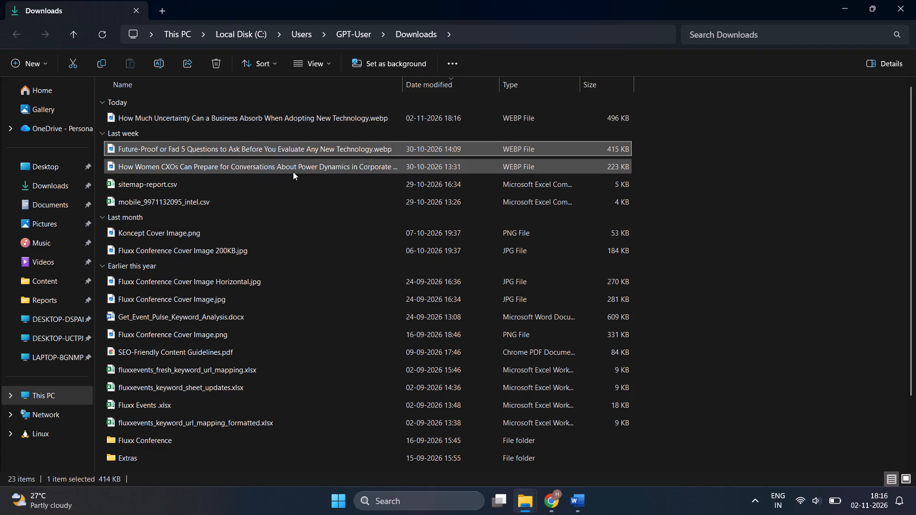
shift+click(294, 170)
key(shift+Delete)
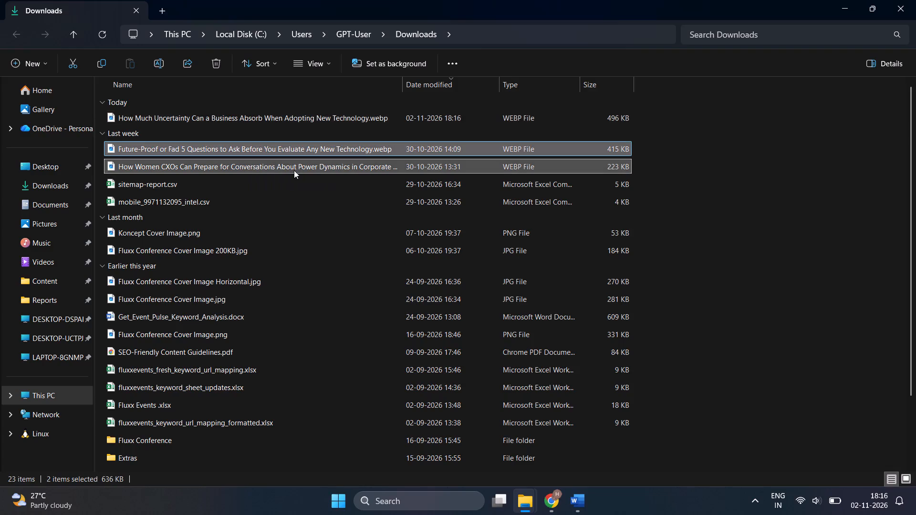
key(Return)
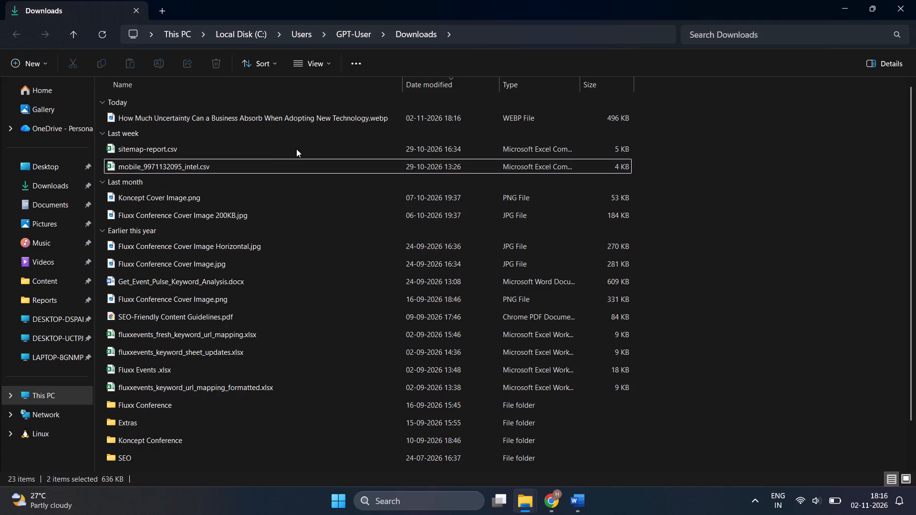
click(915, 0)
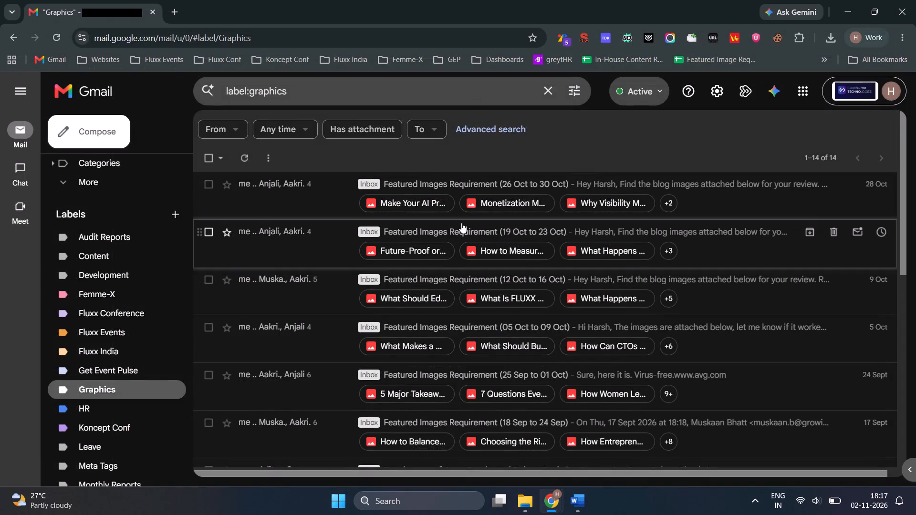
Switch back to the Get Event Pulse form and open the file selection for the Cover Image.
key(alt+Tab)
scroll(345, 405, down, 5)
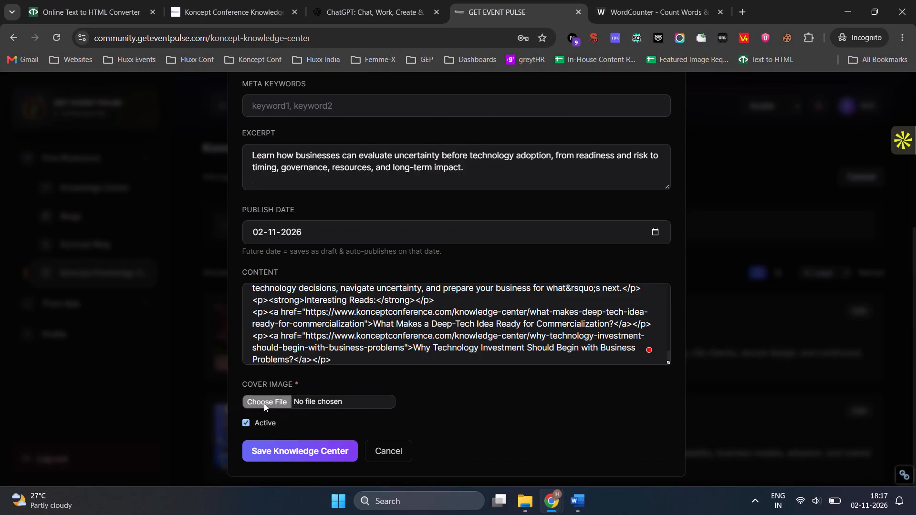
click(264, 403)
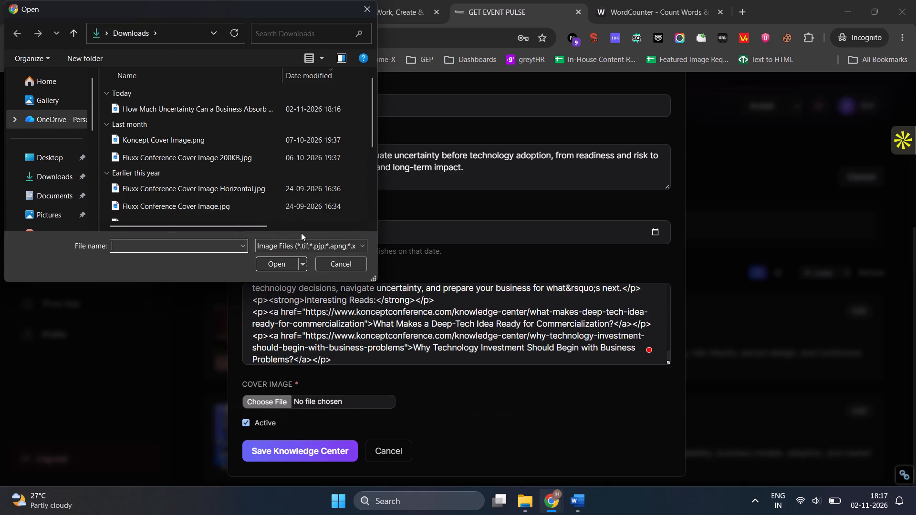
Attach the "How Much Uncertainty Can a Business Absorb…" image from Downloads as the cover image and save the Knowledge Center article.
double_click(230, 109)
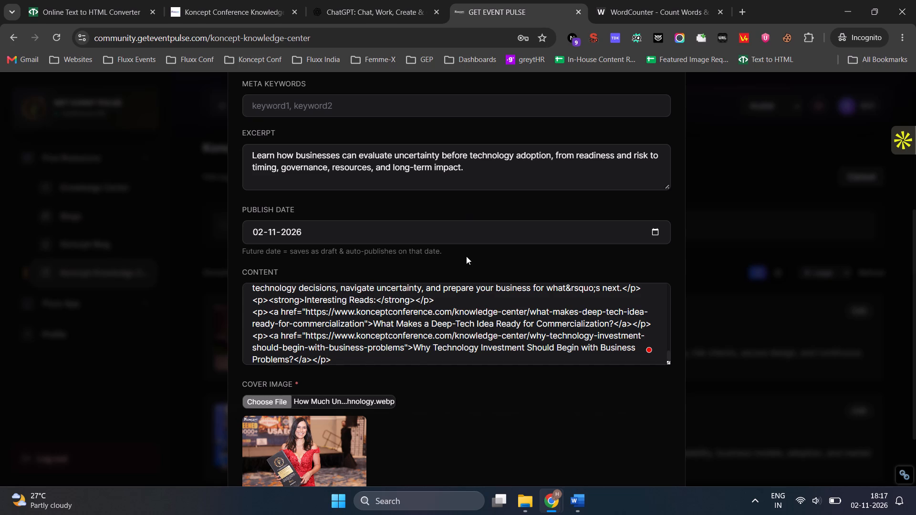
scroll(466, 256, down, 5)
scroll(452, 317, down, 5)
click(323, 454)
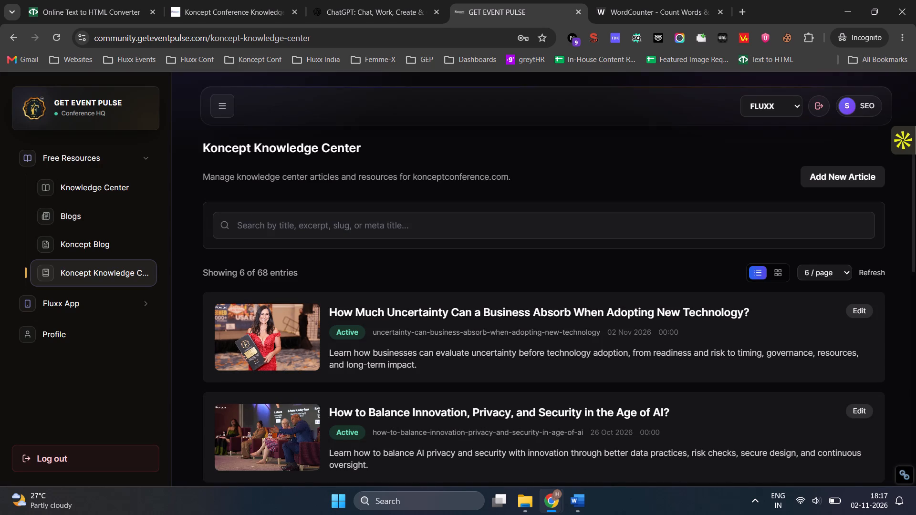
Switch to the live Koncept Conference Knowledge Center page and reload it without the cache to check for the new article.
scroll(451, 311, down, 1)
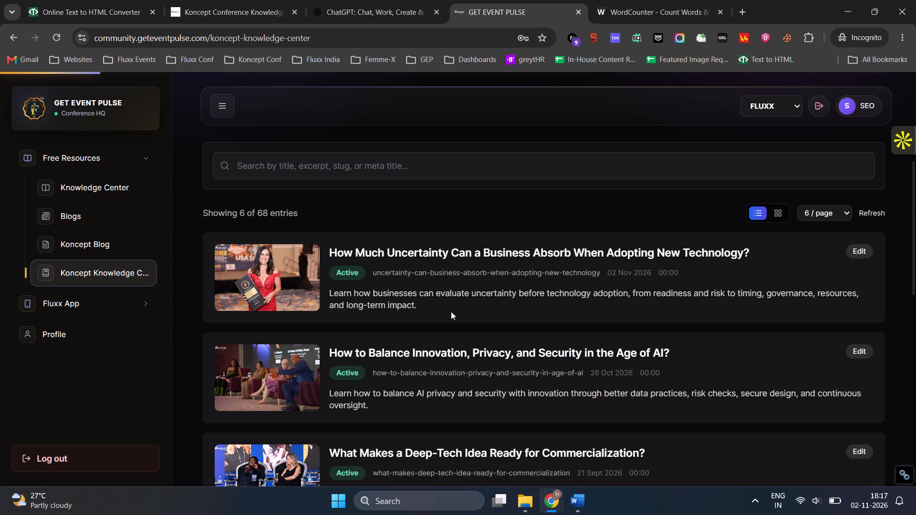
key(alt+Tab)
key(alt+Tab)
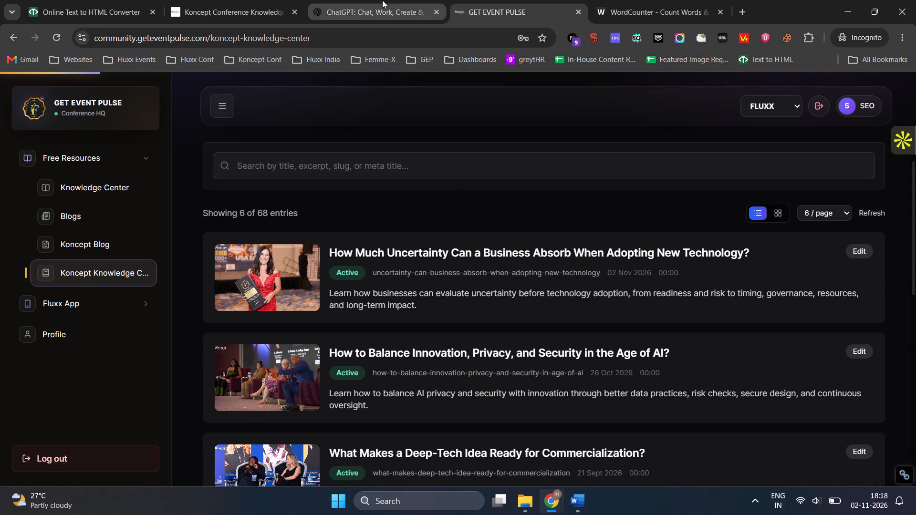
click(255, 0)
scroll(314, 230, up, 11)
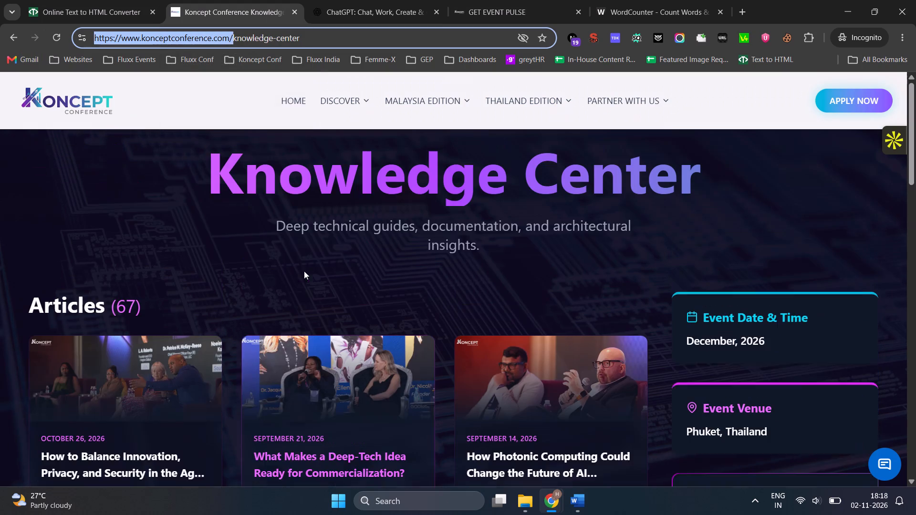
click(372, 256)
key(ctrl+shift+r)
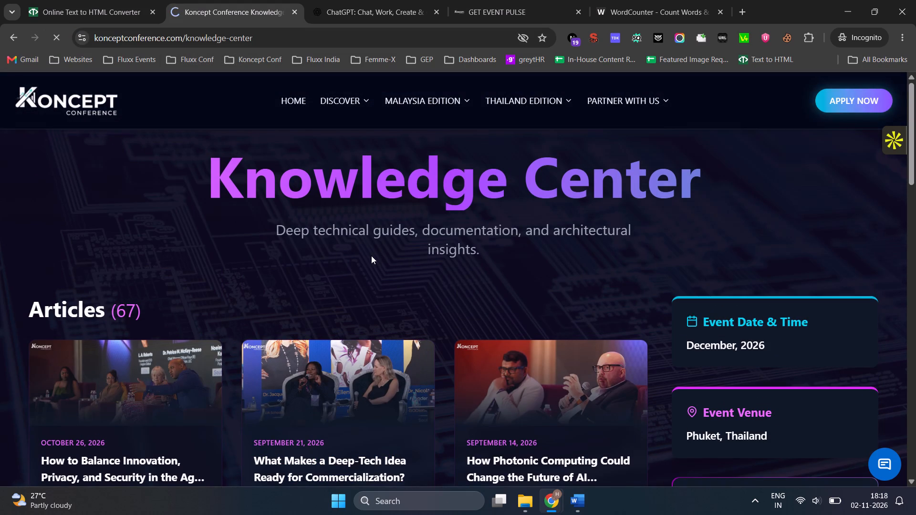